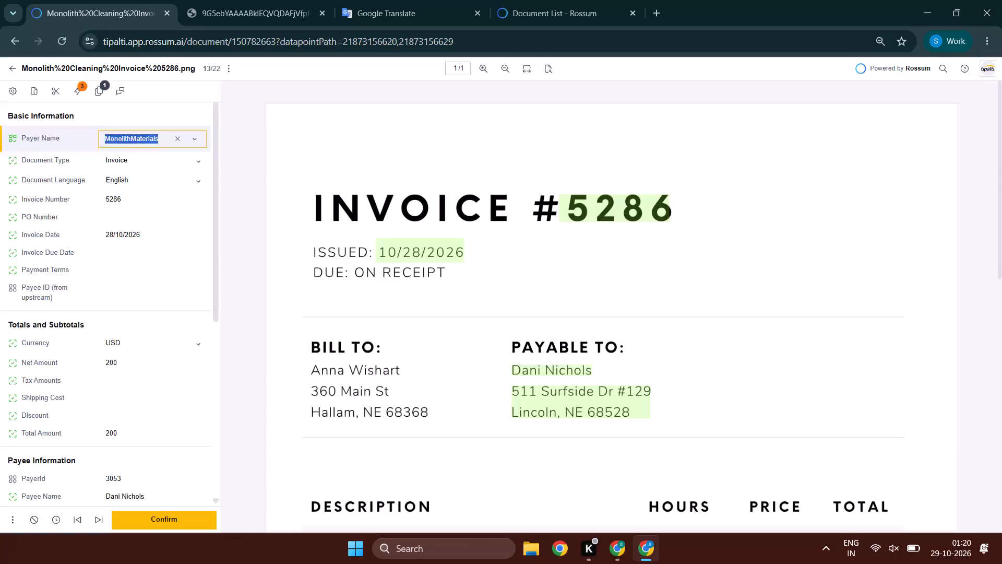
Check the extracted fields of invoice 5286 against the document image, from payer name through payee information.
{"action": "key", "text": "Tab"}
{"action": "key", "text": "Tab"}
{"action": "key", "text": "Tab"}
{"action": "key", "text": "Tab"}
{"action": "key", "text": "Tab"}
{"action": "key", "text": "Tab"}
{"action": "scroll", "coordinate": [509, 182], "scroll_direction": "down", "scroll_amount": 2}
{"action": "key", "text": "Tab"}
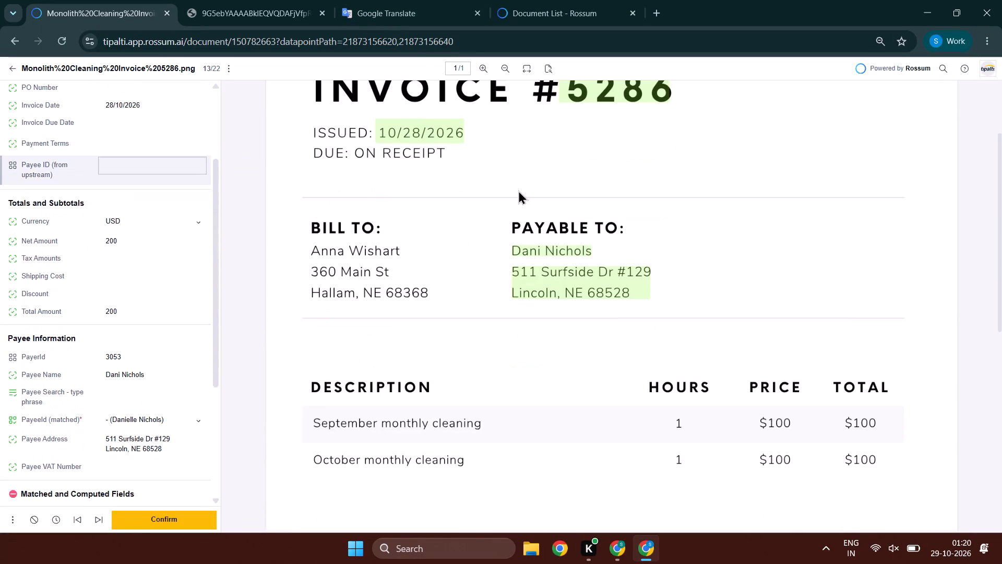
{"action": "key", "text": "Tab"}
{"action": "key", "text": "Tab"}
{"action": "key", "text": "Tab"}
{"action": "key", "text": "Tab"}
{"action": "key", "text": "Tab"}
{"action": "key", "text": "Tab"}
{"action": "key", "text": "Tab"}
{"action": "key", "text": "Tab"}
{"action": "key", "text": "Tab"}
{"action": "key", "text": "Tab"}
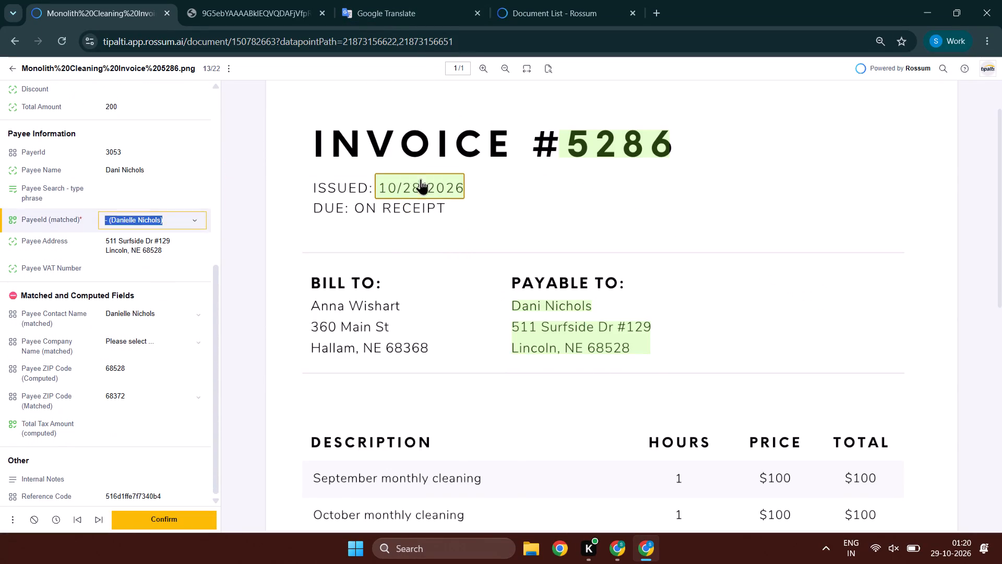
{"action": "key", "text": "Tab"}
{"action": "key", "text": "Tab"}
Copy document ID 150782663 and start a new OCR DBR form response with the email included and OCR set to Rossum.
{"action": "double_click", "coordinate": [266, 32]}
{"action": "key", "text": "ctrl+c"}
{"action": "key", "text": "ctrl+c"}
{"action": "key", "text": "alt+Tab"}
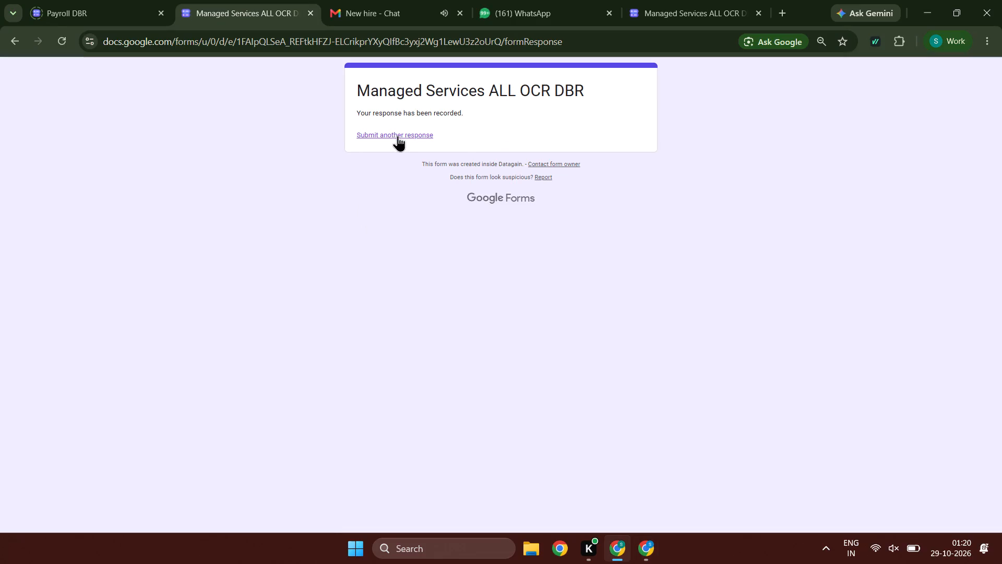
{"action": "double_click", "coordinate": [398, 135]}
{"action": "scroll", "coordinate": [403, 202], "scroll_direction": "up", "scroll_amount": 1}
{"action": "left_click", "coordinate": [380, 220]}
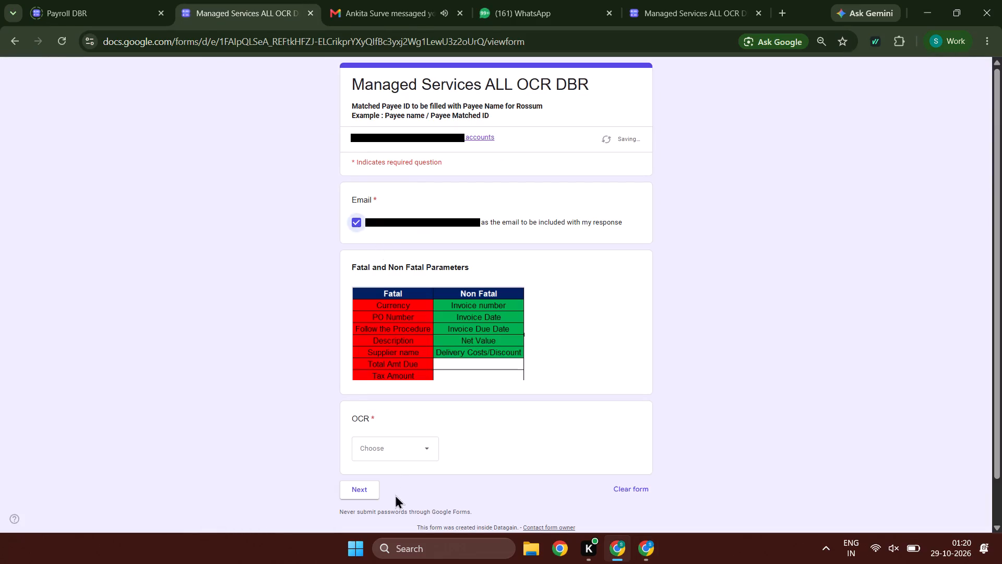
{"action": "left_click", "coordinate": [400, 455]}
{"action": "left_click", "coordinate": [394, 486]}
{"action": "triple_click", "coordinate": [361, 490]}
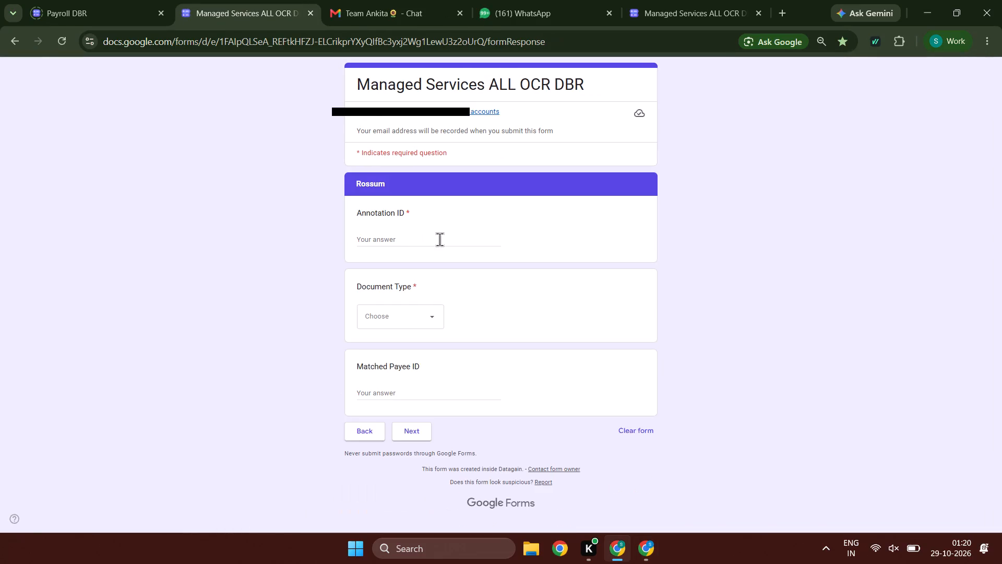
Enter annotation ID 150782663, choose the document type, and continue to the Invoice Details section.
{"action": "left_click", "coordinate": [439, 239]}
{"action": "key", "text": "ctrl+v"}
{"action": "left_click", "coordinate": [405, 317]}
{"action": "left_click", "coordinate": [401, 339]}
{"action": "double_click", "coordinate": [394, 427]}
Copy the payer name MonolithMaterials from the Rossum invoice into the form's Payer answer.
{"action": "key", "text": "alt+Tab"}
{"action": "scroll", "coordinate": [75, 174], "scroll_direction": "up", "scroll_amount": 9}
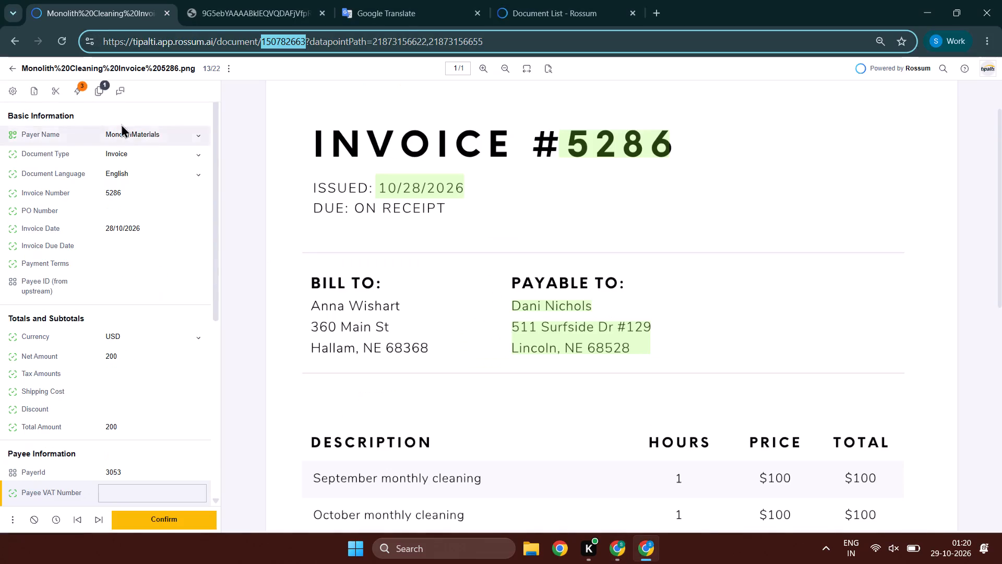
{"action": "left_click", "coordinate": [124, 124]}
{"action": "left_click", "coordinate": [128, 124], "text": "ctrl"}
{"action": "key", "text": "ctrl+c"}
{"action": "key", "text": "ctrl+c"}
{"action": "left_click", "coordinate": [130, 127], "text": "ctrl"}
{"action": "key", "text": "ctrl+c"}
{"action": "key", "text": "ctrl+c"}
{"action": "key", "text": "alt+Tab"}
{"action": "left_click", "coordinate": [393, 251], "text": "ctrl"}
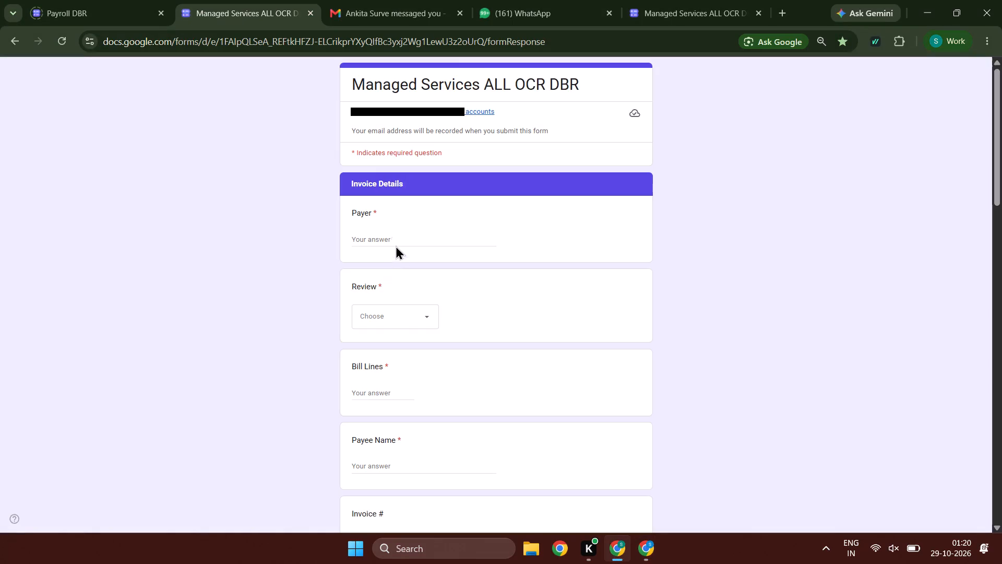
{"action": "left_click", "coordinate": [396, 244], "text": "ctrl"}
{"action": "key", "text": "ctrl+v"}
Choose the Review option and enter 0 for Bill Lines, checking the invoice in Rossum.
{"action": "left_click", "coordinate": [384, 315]}
{"action": "left_click", "coordinate": [382, 339]}
{"action": "left_click", "coordinate": [368, 396]}
{"action": "key", "text": "alt+Tab"}
{"action": "scroll", "coordinate": [81, 332], "scroll_direction": "down", "scroll_amount": 1}
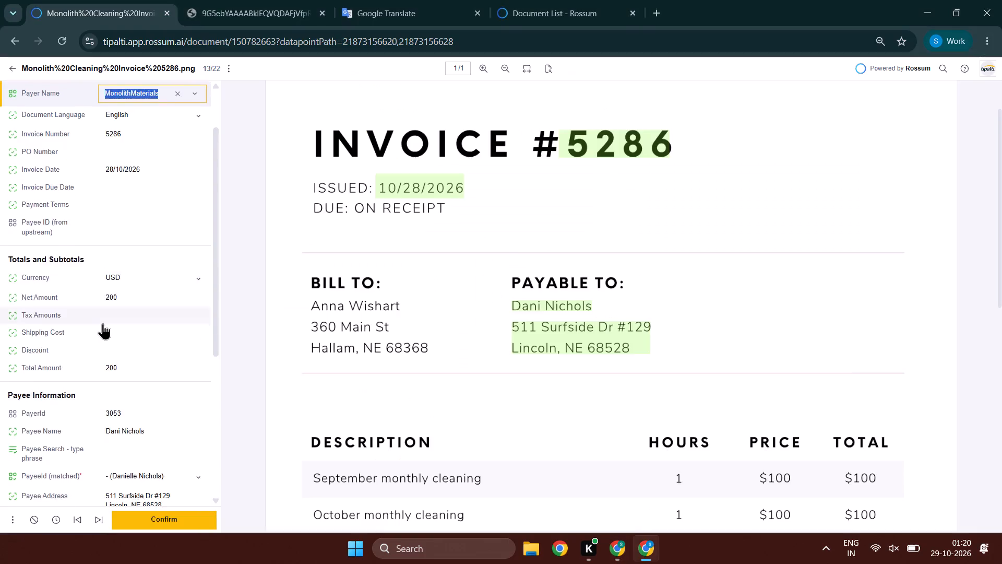
{"action": "key", "text": "alt+Tab"}
{"action": "key", "text": "0"}
{"action": "key", "text": "Tab"}
Copy the matched payee value from the Rossum invoice into the form's Payee Name answer.
{"action": "key", "text": "alt+Tab"}
{"action": "left_click", "coordinate": [130, 437]}
{"action": "key", "text": "Tab"}
{"action": "key", "text": "Tab"}
{"action": "key", "text": "ctrl+c"}
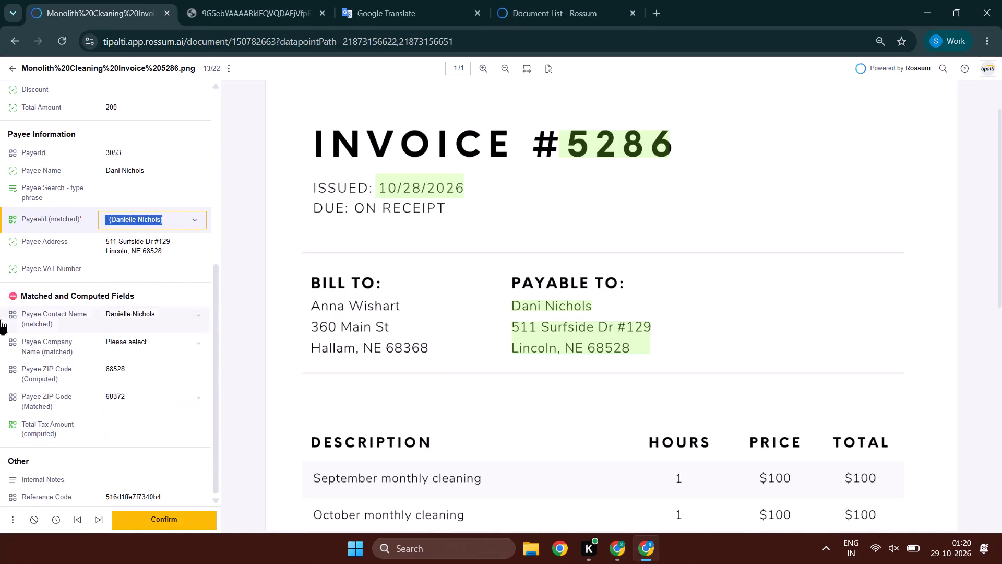
{"action": "key", "text": "alt+Tab"}
{"action": "key", "text": "ctrl+v"}
{"action": "key", "text": "Tab"}
Copy invoice number 5286 from the Rossum invoice into the form's Invoice # answer.
{"action": "key", "text": "alt+Tab"}
{"action": "scroll", "coordinate": [46, 225], "scroll_direction": "up", "scroll_amount": 9}
{"action": "left_click_drag", "start_coordinate": [130, 183], "coordinate": [96, 191]}
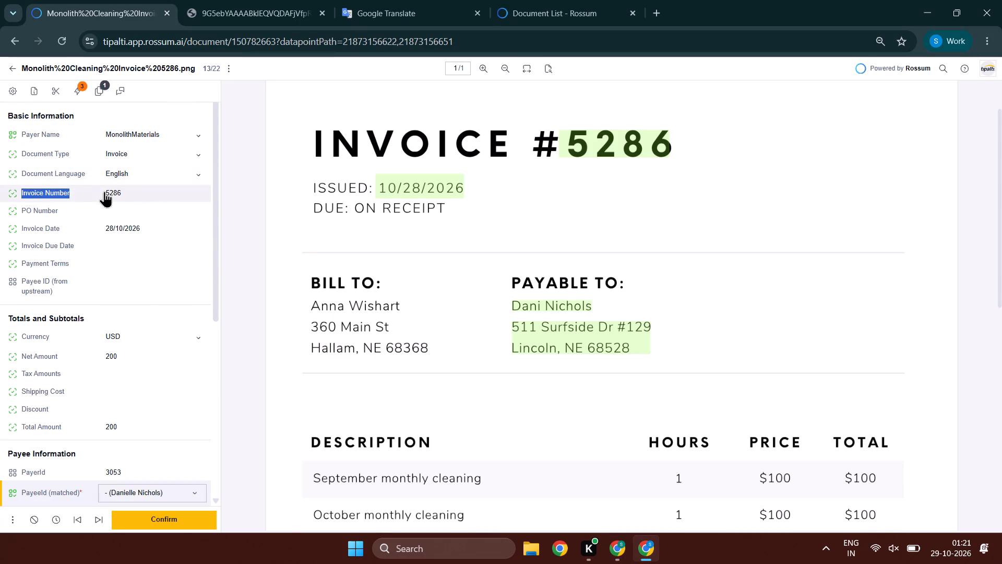
{"action": "key", "text": "ctrl+c"}
{"action": "double_click", "coordinate": [110, 191], "text": "ctrl"}
{"action": "key", "text": "ctrl+c"}
{"action": "key", "text": "ctrl+c"}
{"action": "key", "text": "alt+Tab"}
{"action": "key", "text": "ctrl+v"}
{"action": "key", "text": "Tab"}
Enter 28-10-2026 as the invoice date in the form.
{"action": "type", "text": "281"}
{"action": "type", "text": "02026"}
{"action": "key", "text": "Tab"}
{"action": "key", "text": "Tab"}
Copy the amount 200 from the Rossum invoice into the form's Total Amt answer.
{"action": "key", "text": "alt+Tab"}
{"action": "left_click_drag", "start_coordinate": [134, 313], "coordinate": [96, 315]}
{"action": "key", "text": "ctrl+c"}
{"action": "key", "text": "alt+Tab"}
{"action": "scroll", "coordinate": [520, 291], "scroll_direction": "down", "scroll_amount": 5}
{"action": "key", "text": "Tab"}
{"action": "key", "text": "Tab"}
{"action": "key", "text": "Tab"}
{"action": "scroll", "coordinate": [419, 410], "scroll_direction": "down", "scroll_amount": 4}
{"action": "left_click", "coordinate": [401, 362], "text": "ctrl"}
{"action": "key", "text": "ctrl+v"}
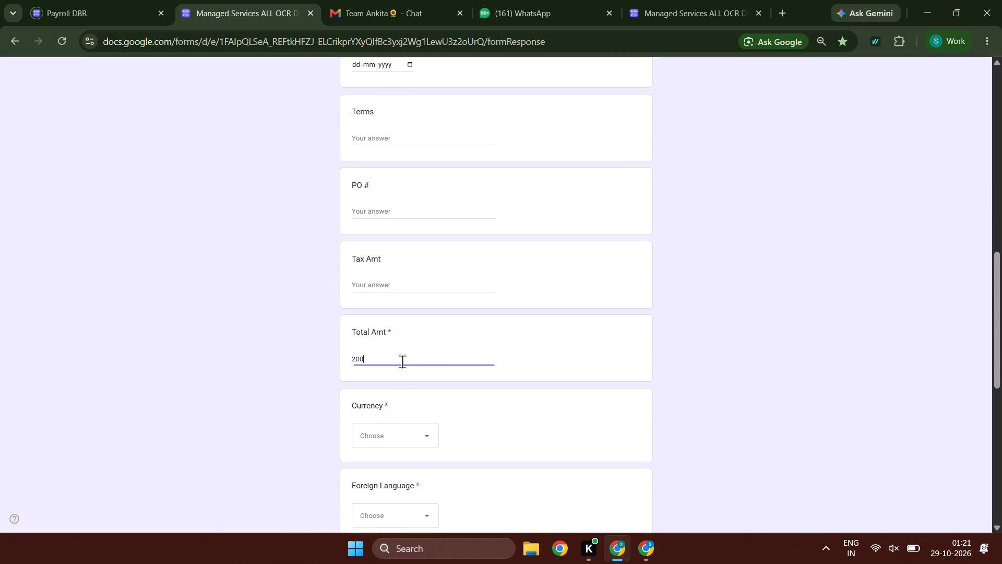
Set the form's currency to USD after checking the invoice, and answer the Foreign Language question.
{"action": "key", "text": "Tab"}
{"action": "key", "text": "alt+Tab"}
{"action": "scroll", "coordinate": [136, 347], "scroll_direction": "up", "scroll_amount": 1}
{"action": "key", "text": "alt+Tab"}
{"action": "type", "text": "us"}
{"action": "key", "text": "Tab"}
{"action": "type", "text": "nn"}
{"action": "key", "text": "Tab"}
Complete the form's remaining questions, including an entry of 1, and submit the response.
{"action": "type", "text": "nnn"}
{"action": "key", "text": "Tab"}
{"action": "key", "text": "1"}
{"action": "key", "text": "Tab"}
{"action": "key", "text": "n"}
{"action": "key", "text": "Tab"}
{"action": "key", "text": "Tab"}
{"action": "key", "text": "space"}
{"action": "key", "text": "Tab"}
{"action": "key", "text": "Tab"}
{"action": "key", "text": "space"}
Switch to Rossum and confirm invoice 5286 to move on to the next document.
{"action": "key", "text": "alt+Tab"}
{"action": "double_click", "coordinate": [135, 515]}
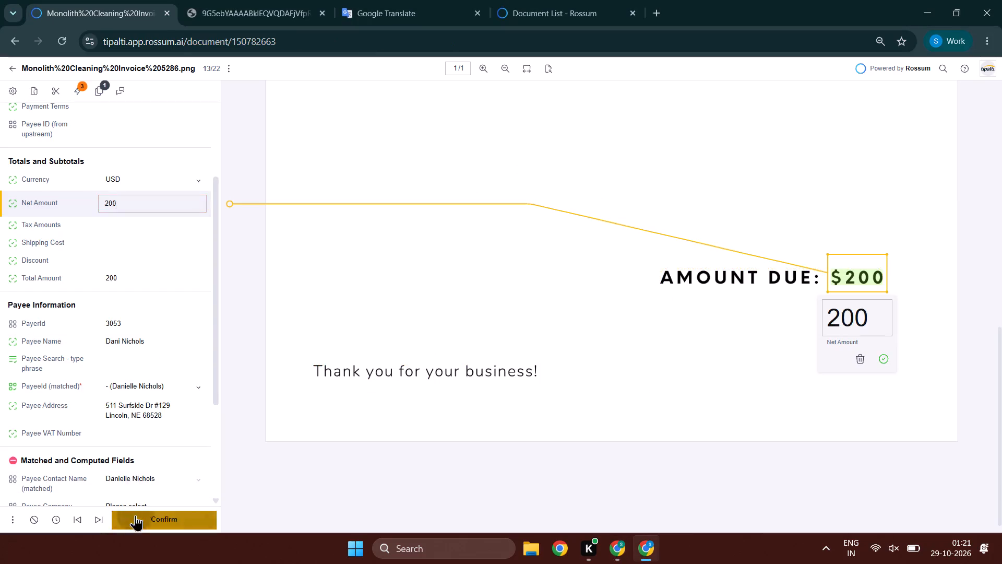
Start another OCR DBR form response with the email included and OCR set to Rossum, and continue to the Rossum section.
{"action": "key", "text": "alt+Tab"}
{"action": "double_click", "coordinate": [388, 134]}
{"action": "left_click", "coordinate": [358, 214]}
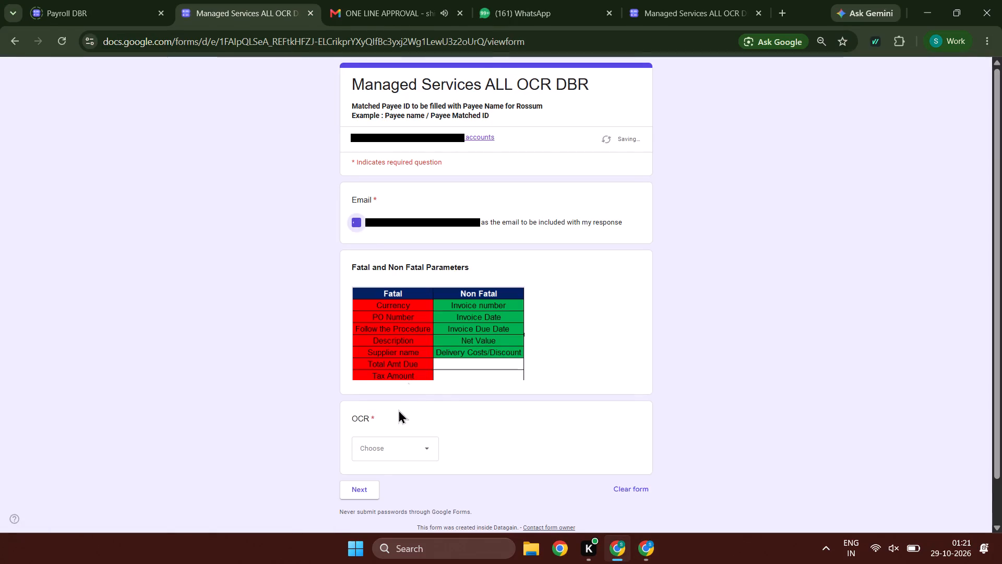
{"action": "left_click", "coordinate": [388, 450]}
{"action": "left_click", "coordinate": [392, 478]}
{"action": "left_click", "coordinate": [388, 461]}
{"action": "left_click", "coordinate": [389, 457]}
{"action": "left_click", "coordinate": [383, 497]}
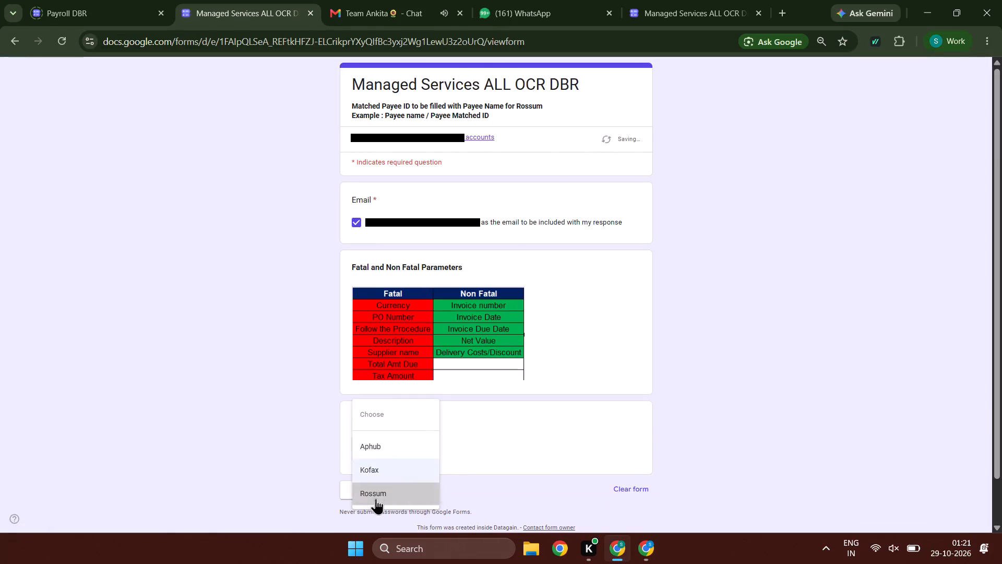
{"action": "double_click", "coordinate": [359, 493]}
Check the extracted fields of US Foods invoice 5733258 in Rossum against the document, from invoice number through payee VAT number.
{"action": "key", "text": "alt+Tab"}
{"action": "left_click", "coordinate": [112, 194]}
{"action": "key", "text": "Tab"}
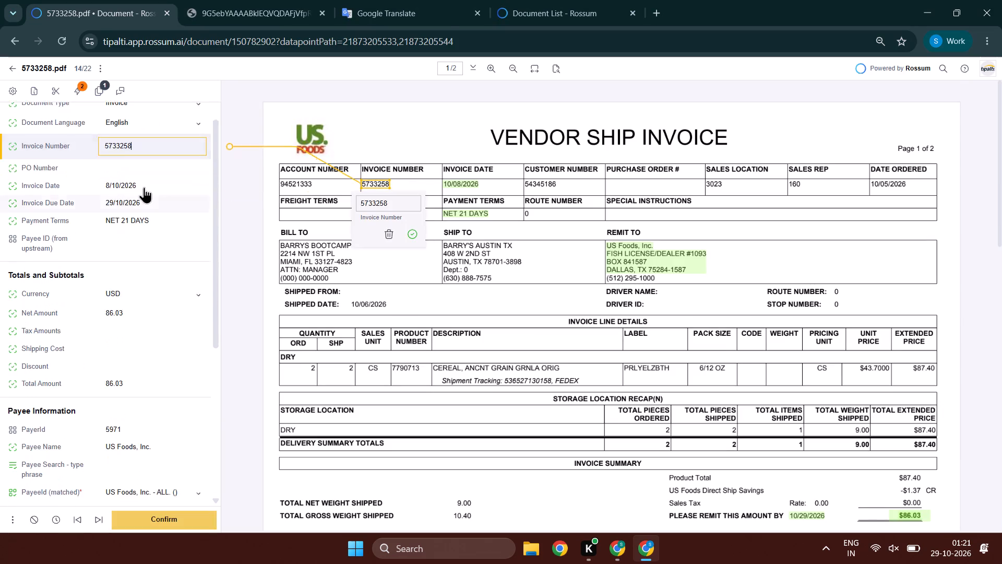
{"action": "key", "text": "Tab"}
{"action": "key", "text": "Tab"}
{"action": "key", "text": "Tab"}
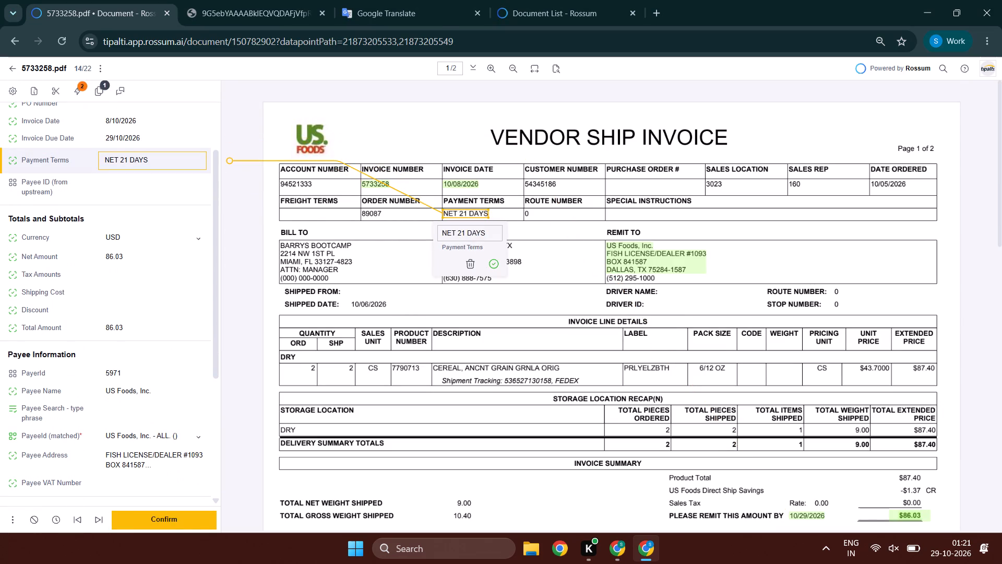
{"action": "key", "text": "shift+Tab"}
{"action": "key", "text": "Tab"}
{"action": "key", "text": "Tab"}
{"action": "key", "text": "Tab"}
{"action": "key", "text": "Tab"}
{"action": "key", "text": "Tab"}
{"action": "key", "text": "Tab"}
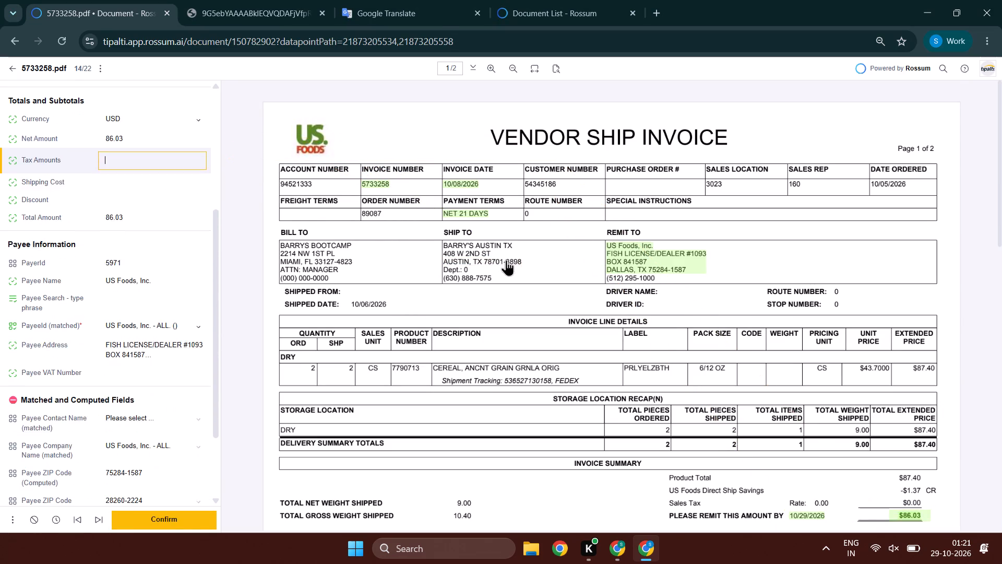
{"action": "key", "text": "Tab"}
{"action": "key", "text": "Tab"}
{"action": "key", "text": "Tab"}
{"action": "key", "text": "Tab"}
{"action": "key", "text": "Tab"}
{"action": "key", "text": "Tab"}
{"action": "key", "text": "Tab"}
{"action": "key", "text": "Tab"}
{"action": "key", "text": "Tab"}
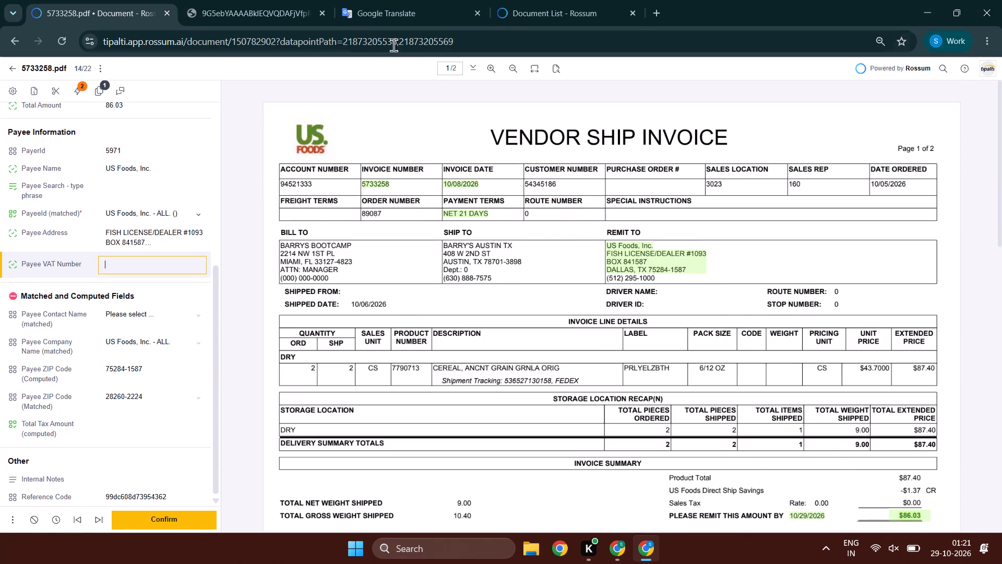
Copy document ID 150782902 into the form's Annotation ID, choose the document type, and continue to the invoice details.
{"action": "double_click", "coordinate": [263, 41]}
{"action": "key", "text": "ctrl+c"}
{"action": "key", "text": "ctrl+c"}
{"action": "key", "text": "alt+Tab"}
{"action": "left_click", "coordinate": [409, 234], "text": "ctrl"}
{"action": "key", "text": "ctrl+v"}
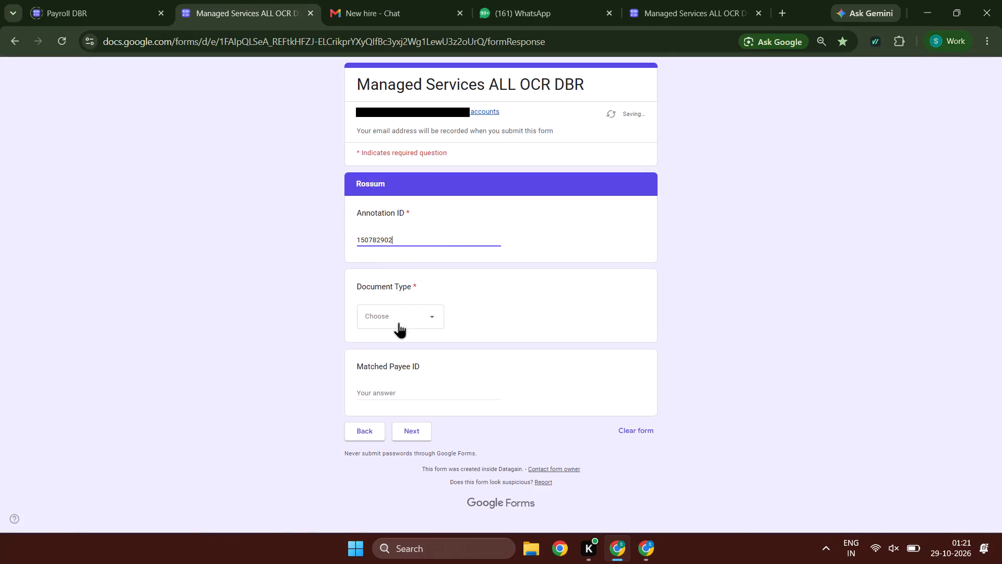
{"action": "left_click", "coordinate": [399, 322]}
{"action": "left_click", "coordinate": [392, 343]}
{"action": "double_click", "coordinate": [410, 444]}
{"action": "double_click", "coordinate": [405, 427]}
Copy payer BarrysBootcamp from the Rossum document into the form's Payer field and set Review to P.
{"action": "key", "text": "alt+Tab"}
{"action": "scroll", "coordinate": [122, 244], "scroll_direction": "up", "scroll_amount": 8}
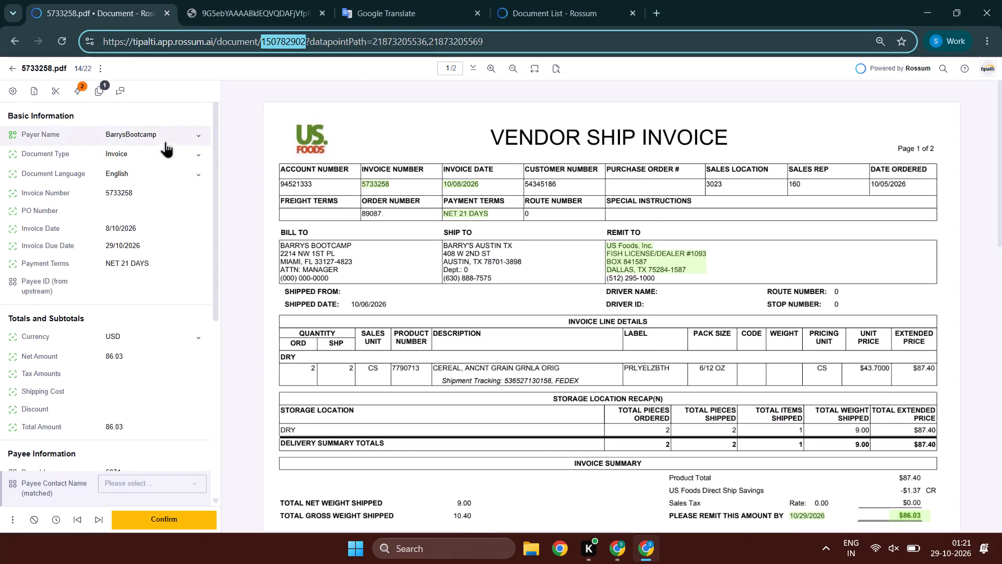
{"action": "left_click", "coordinate": [165, 142]}
{"action": "key", "text": "ctrl+c"}
{"action": "key", "text": "ctrl+c"}
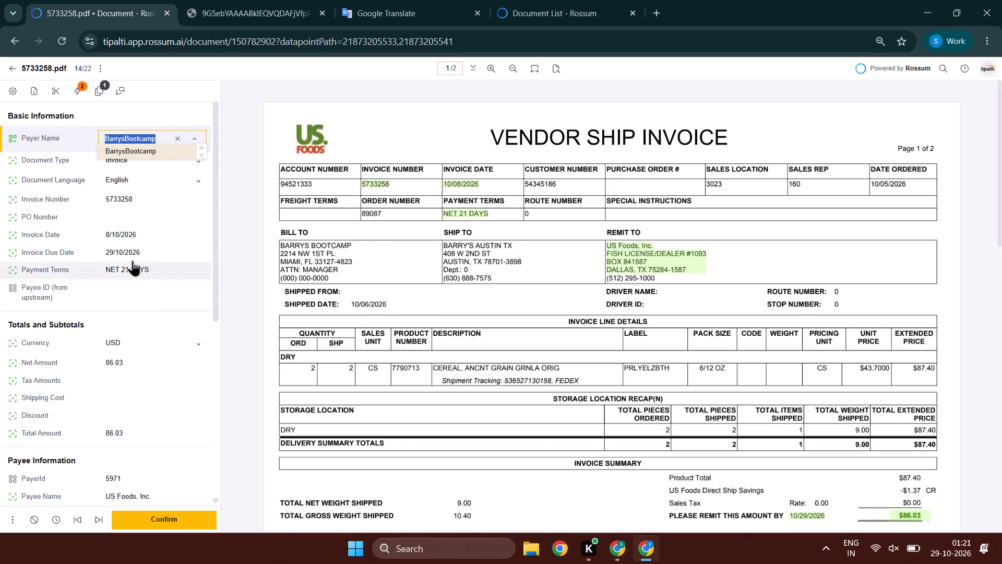
{"action": "key", "text": "alt+Tab"}
{"action": "left_click", "coordinate": [366, 239]}
{"action": "key", "text": "ctrl+v"}
{"action": "left_click", "coordinate": [382, 310]}
{"action": "left_click", "coordinate": [379, 361]}
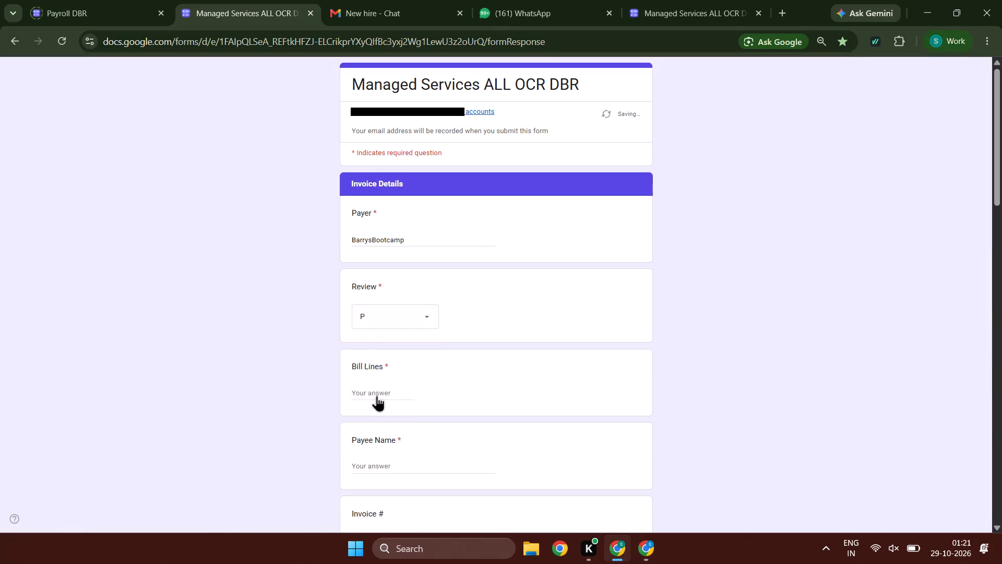
Enter 0 bill lines and copy the matched payee US Foods, Inc. - ALL. () from Rossum into Payee Name.
{"action": "left_click", "coordinate": [377, 395]}
{"action": "key", "text": "alt+Tab"}
{"action": "scroll", "coordinate": [174, 333], "scroll_direction": "down", "scroll_amount": 1}
{"action": "key", "text": "alt+Tab"}
{"action": "key", "text": "0"}
{"action": "key", "text": "Tab"}
{"action": "key", "text": "alt+Tab"}
{"action": "left_click", "coordinate": [163, 432]}
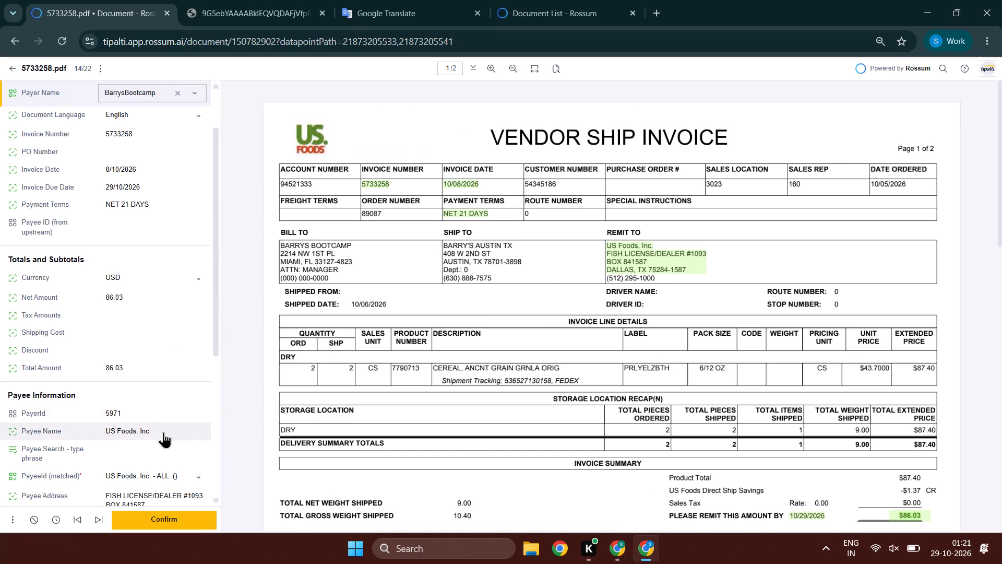
{"action": "key", "text": "Tab"}
{"action": "key", "text": "Tab"}
{"action": "key", "text": "ctrl+c"}
{"action": "key", "text": "alt+Tab"}
{"action": "key", "text": "ctrl+v"}
{"action": "key", "text": "Tab"}
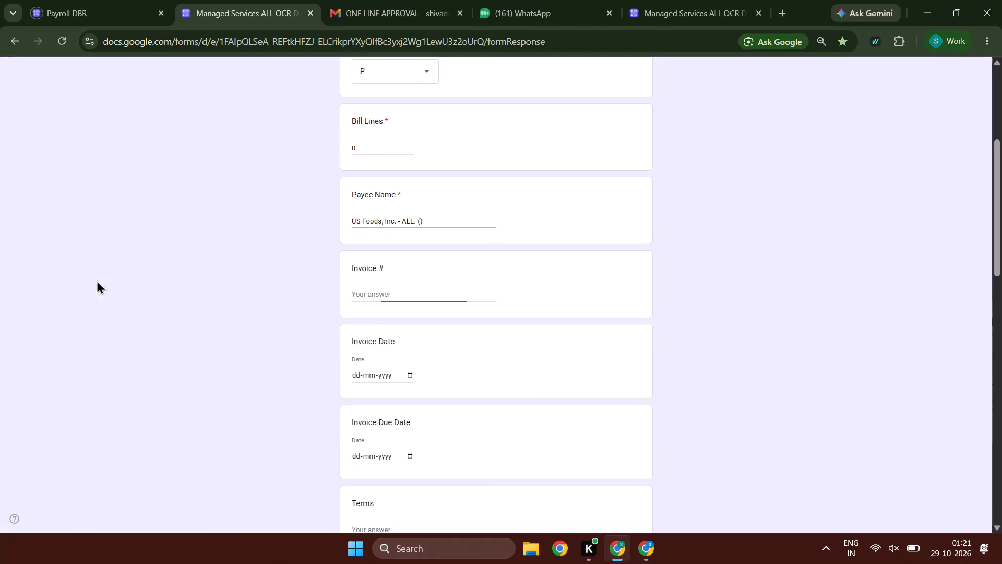
Copy invoice number 5733258 from Rossum into the form's Invoice # field.
{"action": "key", "text": "alt+Tab"}
{"action": "scroll", "coordinate": [54, 226], "scroll_direction": "up", "scroll_amount": 8}
{"action": "left_click_drag", "start_coordinate": [147, 191], "coordinate": [86, 197]}
{"action": "key", "text": "ctrl+c"}
{"action": "key", "text": "ctrl+c"}
{"action": "key", "text": "alt+Tab"}
{"action": "key", "text": "ctrl+v"}
{"action": "key", "text": "Tab"}
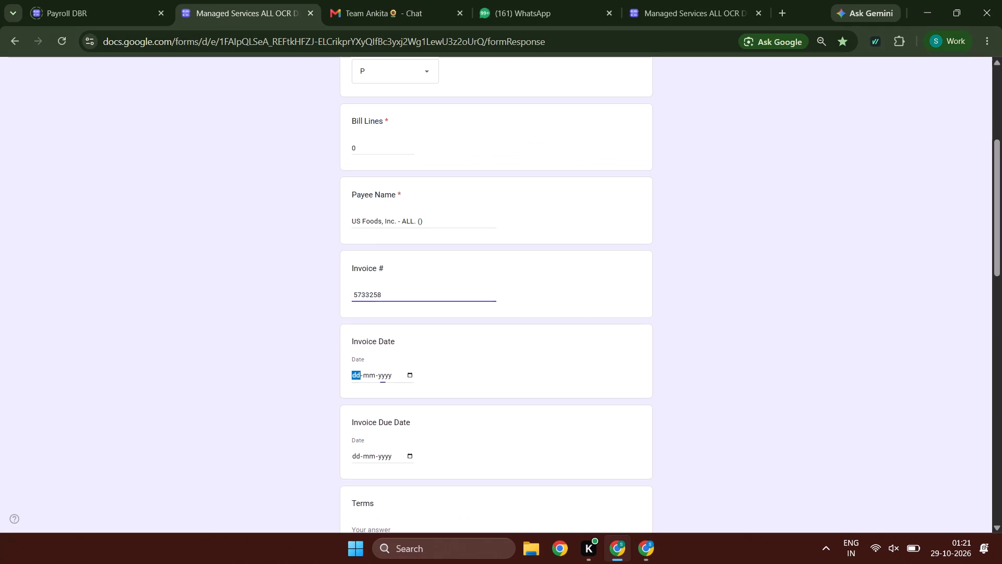
Set the form's Invoice Date to 08-10-2026 and Invoice Due Date to 29-10-2026.
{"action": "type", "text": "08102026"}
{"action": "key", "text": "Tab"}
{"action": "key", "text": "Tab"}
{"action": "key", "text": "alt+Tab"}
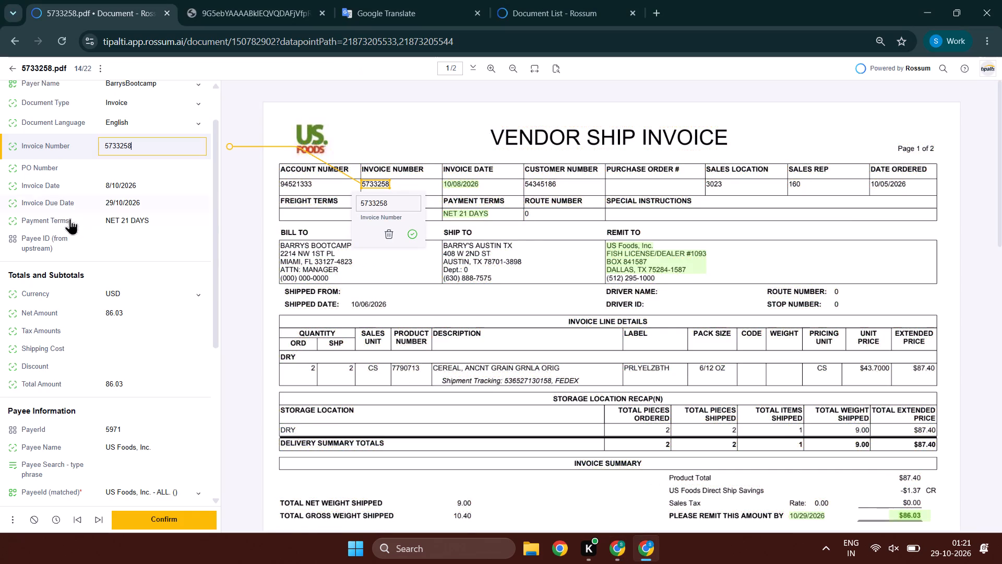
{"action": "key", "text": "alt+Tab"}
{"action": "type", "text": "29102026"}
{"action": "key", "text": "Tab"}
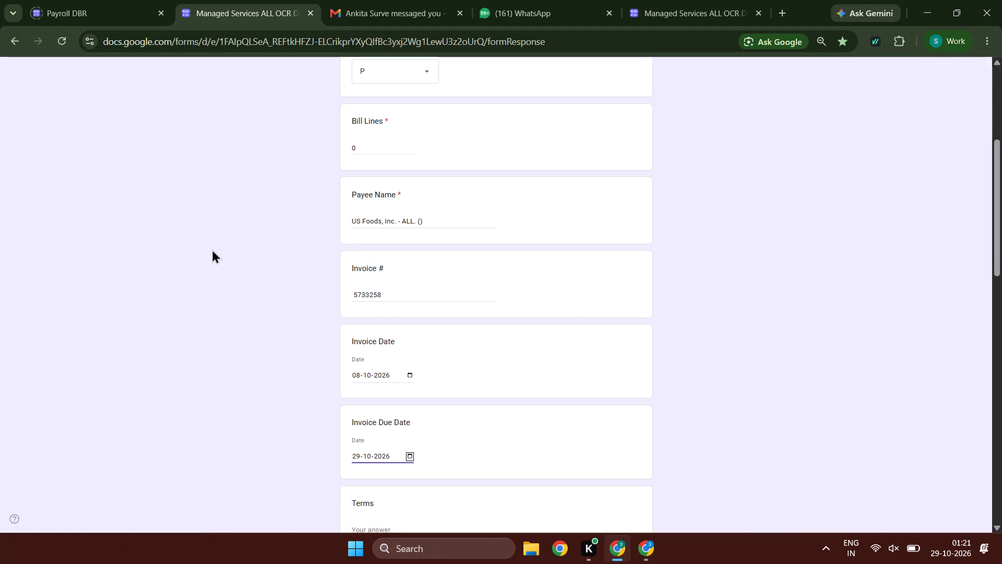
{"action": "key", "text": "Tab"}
Copy the net amount 86.03 from Rossum into the form's amount field, leaving Terms blank.
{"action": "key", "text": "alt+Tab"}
{"action": "left_click_drag", "start_coordinate": [148, 308], "coordinate": [94, 315]}
{"action": "key", "text": "ctrl+c"}
{"action": "key", "text": "alt+Tab"}
{"action": "scroll", "coordinate": [510, 249], "scroll_direction": "down", "scroll_amount": 5, "text": "alt"}
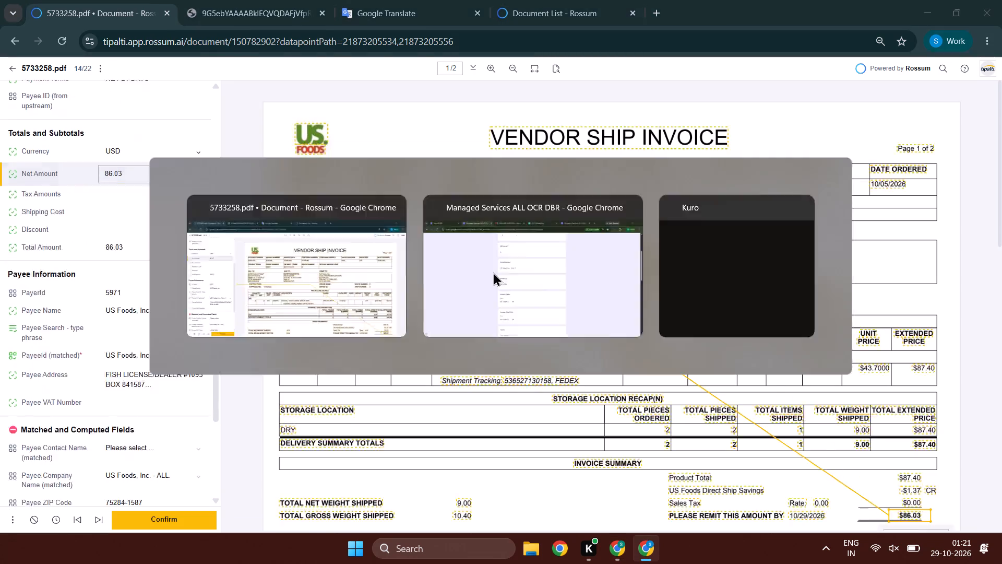
{"action": "key", "text": "Tab"}
{"action": "key", "text": "Tab"}
{"action": "key", "text": "Tab"}
{"action": "key", "text": "ctrl+v"}
{"action": "key", "text": "Tab"}
Complete the remaining form answers with US currency, Quality Analyst NA, Invoice Pages 1 and Multiple Payees No.
{"action": "key", "text": "alt+Tab"}
{"action": "key", "text": "alt+Tab"}
{"action": "type", "text": "us"}
{"action": "key", "text": "Tab"}
{"action": "type", "text": "nn"}
{"action": "key", "text": "Tab"}
{"action": "type", "text": "nnn"}
{"action": "key", "text": "Tab"}
{"action": "key", "text": "1"}
{"action": "key", "text": "shift+Tab"}
{"action": "type", "text": "nnn"}
{"action": "key", "text": "Tab"}
{"action": "type", "text": "nnnn"}
{"action": "key", "text": "Tab"}
{"action": "key", "text": "1"}
{"action": "key", "text": "shift+Tab"}
{"action": "type", "text": "nn"}
{"action": "key", "text": "Tab"}
{"action": "key", "text": "1"}
{"action": "key", "text": "Tab"}
{"action": "key", "text": "n"}
Leave Comments blank, request a copy of the responses, and submit the form.
{"action": "key", "text": "Tab"}
{"action": "key", "text": "Tab"}
{"action": "key", "text": "space"}
{"action": "key", "text": "Tab"}
{"action": "key", "text": "Tab"}
{"action": "key", "text": "space"}
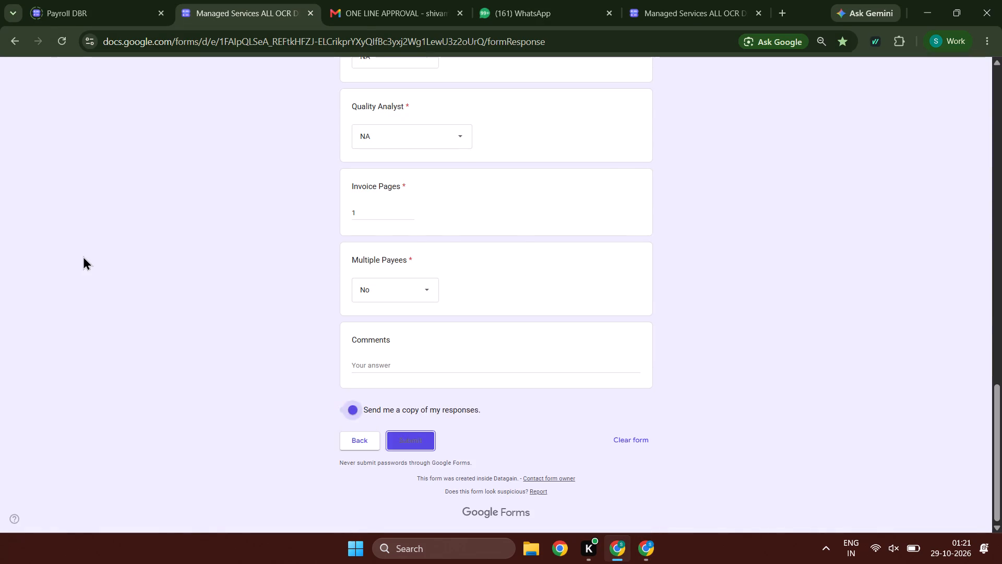
Switch to Rossum and confirm invoice 5733258 to move on to the next document.
{"action": "key", "text": "alt+Tab"}
{"action": "left_click", "coordinate": [138, 518]}
{"action": "left_click", "coordinate": [137, 521]}
Start another OCR DBR form response with the email included and OCR set to Rossum, and continue to the Rossum section.
{"action": "key", "text": "alt+Tab"}
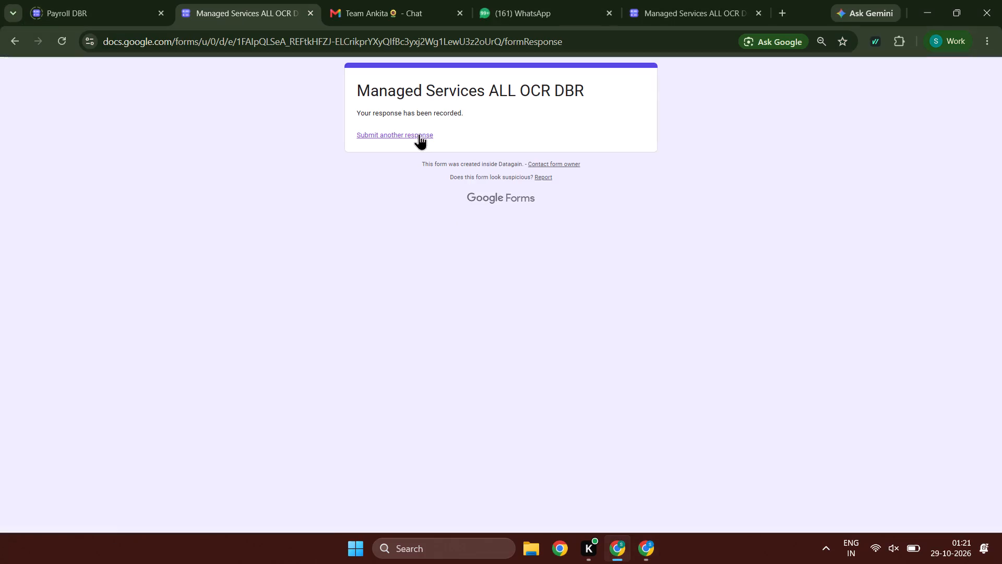
{"action": "double_click", "coordinate": [414, 134]}
{"action": "left_click", "coordinate": [378, 227]}
{"action": "left_click", "coordinate": [397, 441]}
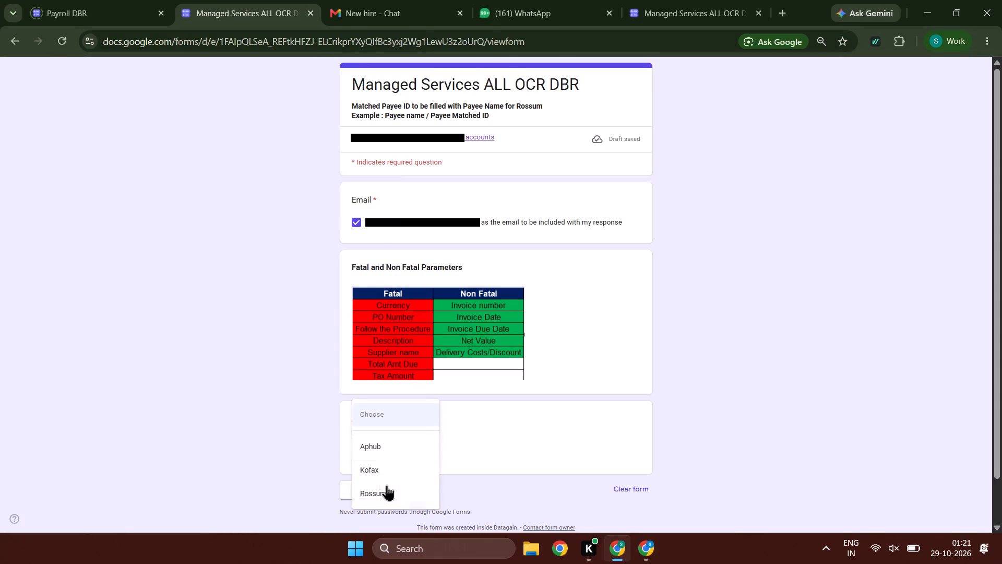
{"action": "left_click", "coordinate": [387, 485]}
{"action": "double_click", "coordinate": [354, 491]}
Check the extracted fields of the Pitney Bowes statement in Rossum against the document, from PO number through payee VAT number.
{"action": "key", "text": "alt+Tab"}
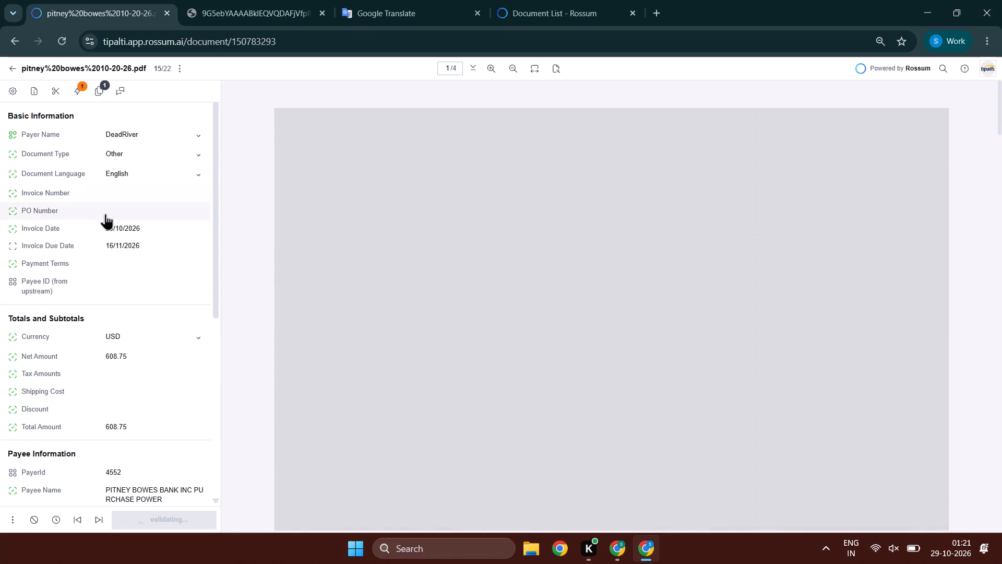
{"action": "left_click", "coordinate": [109, 217]}
{"action": "key", "text": "Tab"}
{"action": "key", "text": "Tab"}
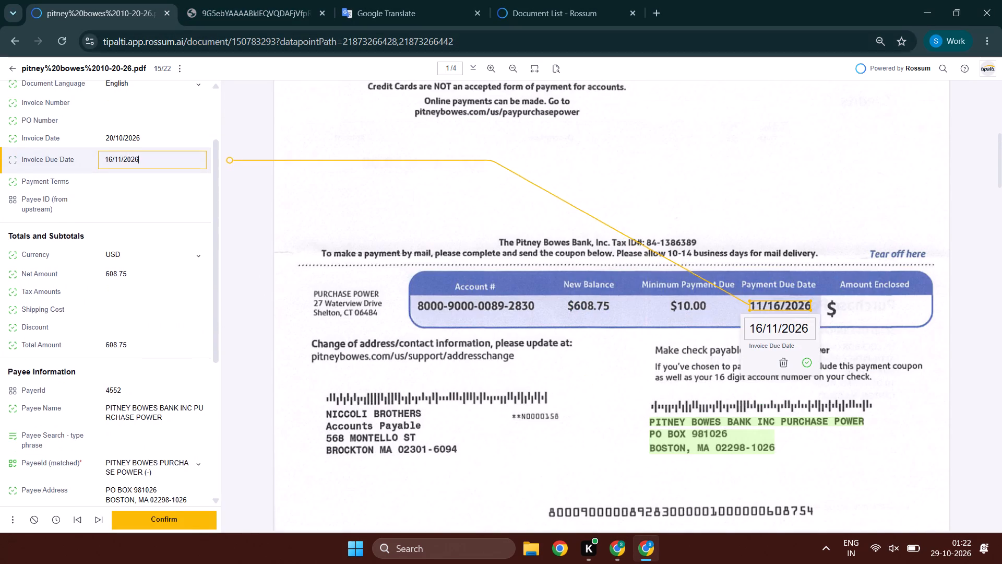
{"action": "key", "text": "Tab"}
{"action": "key", "text": "Tab"}
{"action": "key", "text": "Tab"}
{"action": "key", "text": "Tab"}
{"action": "key", "text": "Tab"}
{"action": "key", "text": "Tab"}
{"action": "key", "text": "Tab"}
{"action": "key", "text": "Tab"}
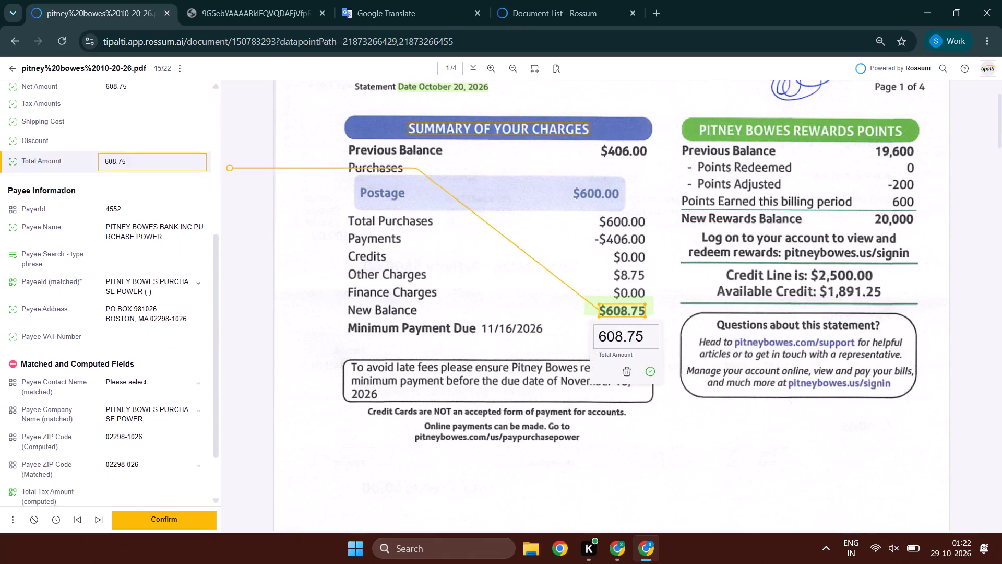
{"action": "key", "text": "Tab"}
{"action": "key", "text": "Tab"}
{"action": "key", "text": "Tab"}
{"action": "key", "text": "Tab"}
{"action": "key", "text": "Tab"}
{"action": "key", "text": "Tab"}
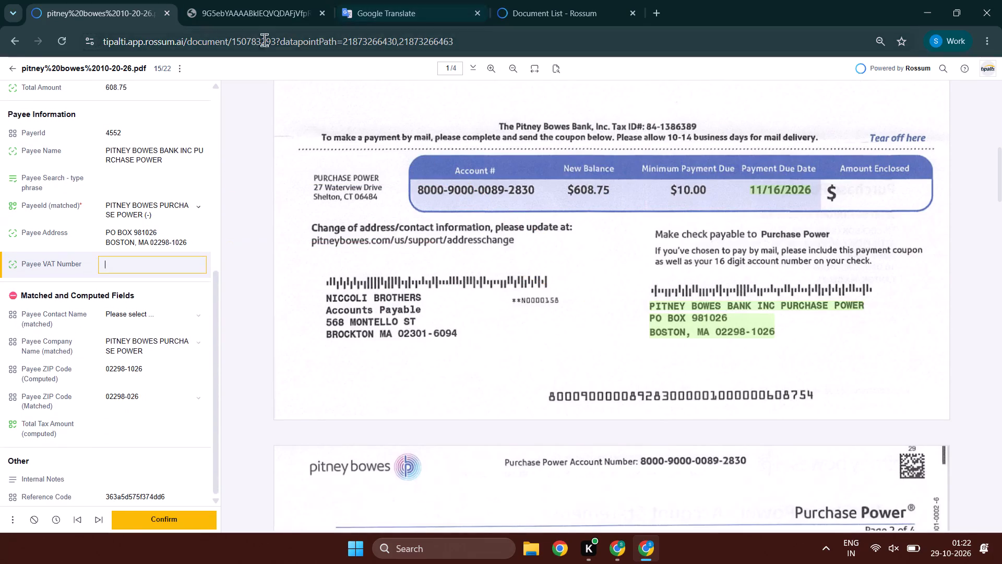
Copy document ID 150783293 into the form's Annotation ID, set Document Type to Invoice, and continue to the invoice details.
{"action": "double_click", "coordinate": [259, 41]}
{"action": "key", "text": "ctrl+c"}
{"action": "key", "text": "ctrl+c"}
{"action": "key", "text": "alt+Tab"}
{"action": "left_click", "coordinate": [390, 239], "text": "ctrl"}
{"action": "key", "text": "ctrl+v"}
{"action": "left_click", "coordinate": [404, 321]}
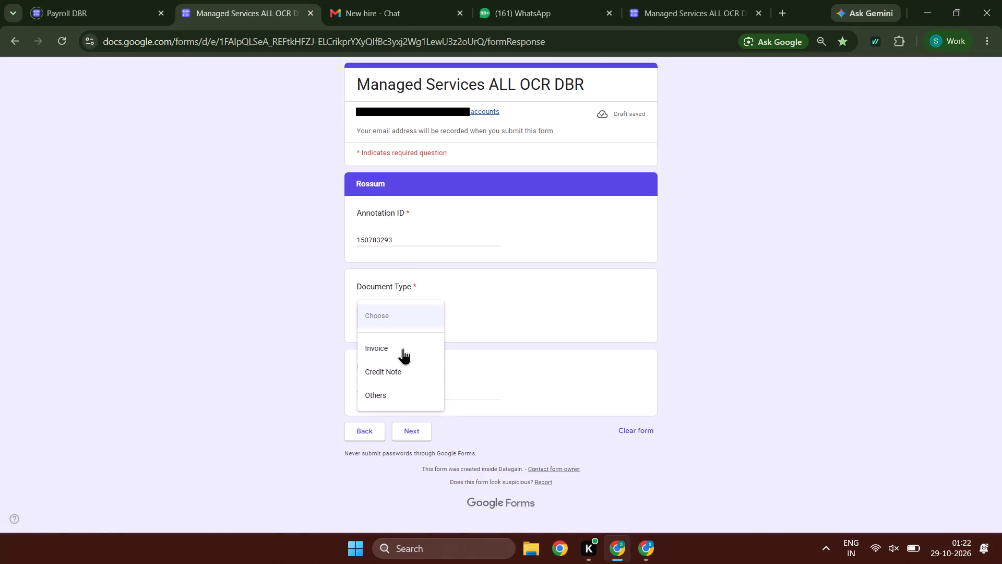
{"action": "left_click", "coordinate": [405, 351]}
{"action": "left_click", "coordinate": [416, 430]}
Copy payer DeadRiver from the Rossum document into the form's Payer field and set Review to R.
{"action": "key", "text": "alt+Tab"}
{"action": "scroll", "coordinate": [0, 255], "scroll_direction": "up", "scroll_amount": 8}
{"action": "left_click", "coordinate": [102, 132]}
{"action": "key", "text": "ctrl+c"}
{"action": "key", "text": "ctrl+c"}
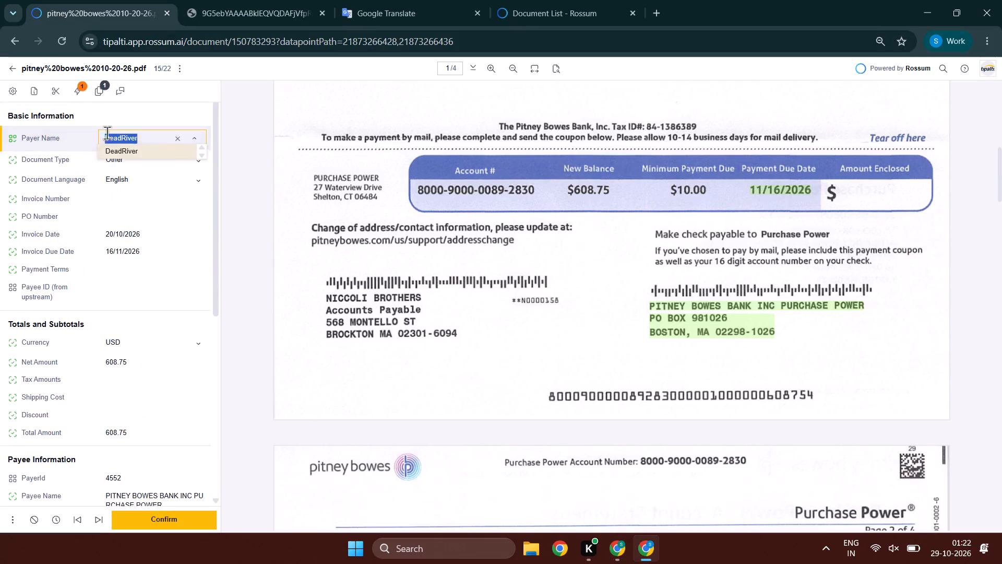
{"action": "key", "text": "alt+Tab"}
{"action": "left_click", "coordinate": [395, 240], "text": "ctrl"}
{"action": "key", "text": "ctrl+v"}
{"action": "left_click", "coordinate": [391, 305]}
{"action": "left_click", "coordinate": [382, 354]}
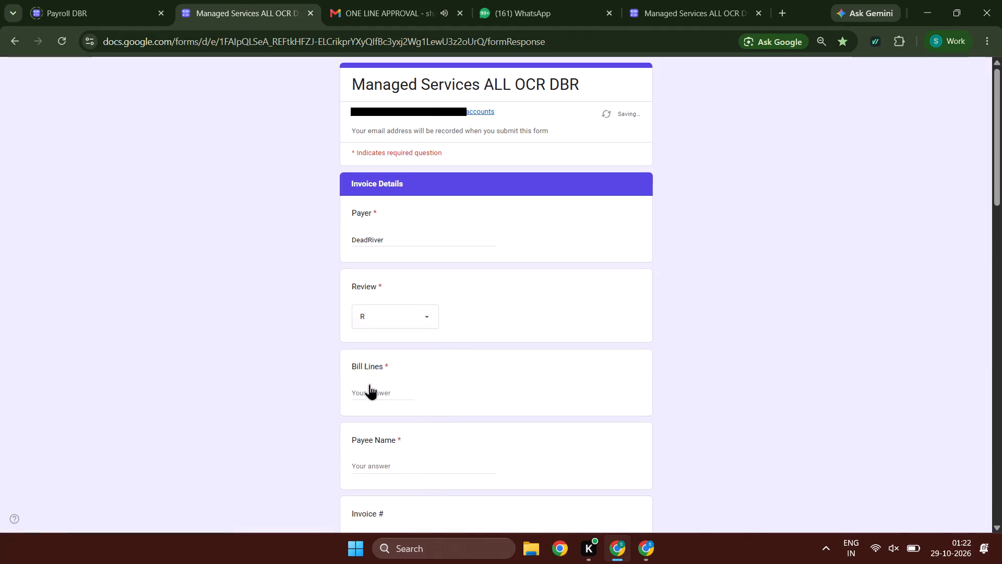
Enter 0 bill lines and copy the matched payee PITNEY BOWES PURCHASE POWER (-) from Rossum into Payee Name.
{"action": "left_click", "coordinate": [369, 387]}
{"action": "key", "text": "alt+Tab"}
{"action": "scroll", "coordinate": [0, 301], "scroll_direction": "down", "scroll_amount": 2}
{"action": "key", "text": "alt+Tab"}
{"action": "key", "text": "0"}
{"action": "key", "text": "Tab"}
{"action": "key", "text": "alt+Tab"}
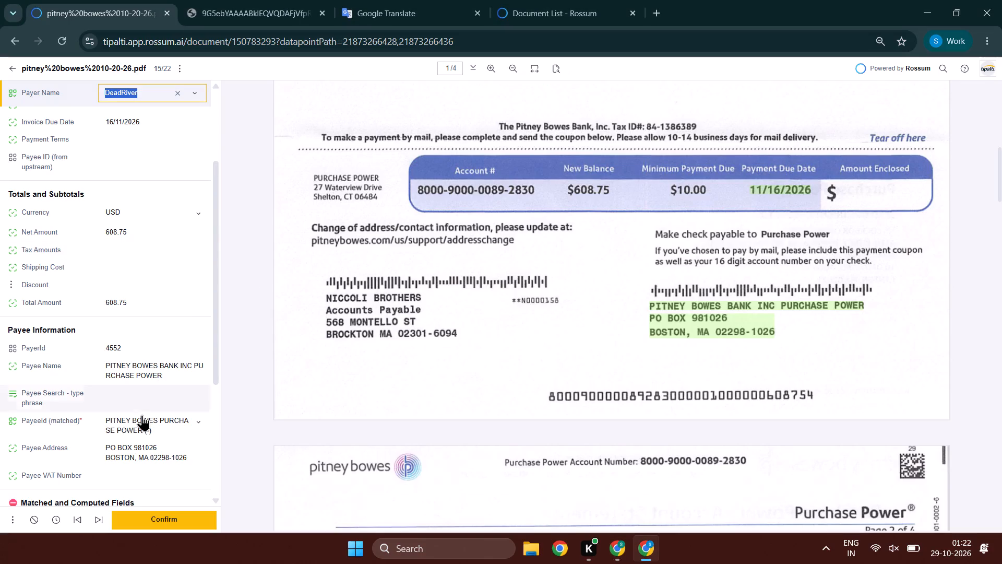
{"action": "left_click", "coordinate": [142, 415]}
{"action": "key", "text": "ctrl+c"}
{"action": "key", "text": "ctrl+c"}
{"action": "key", "text": "alt+Tab"}
{"action": "key", "text": "ctrl+v"}
{"action": "key", "text": "Tab"}
Leave Invoice # blank, set Invoice Date to 20-10-2026 and Invoice Due Date to 16-11-2026, and return to Rossum.
{"action": "key", "text": "alt+Tab"}
{"action": "scroll", "coordinate": [23, 254], "scroll_direction": "up", "scroll_amount": 9}
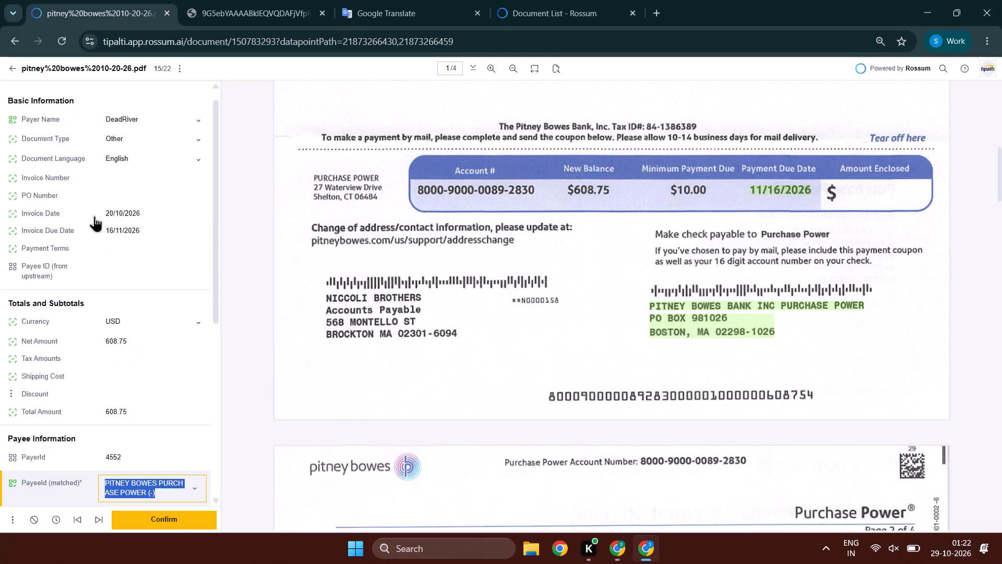
{"action": "key", "text": "alt+Tab"}
{"action": "key", "text": "Tab"}
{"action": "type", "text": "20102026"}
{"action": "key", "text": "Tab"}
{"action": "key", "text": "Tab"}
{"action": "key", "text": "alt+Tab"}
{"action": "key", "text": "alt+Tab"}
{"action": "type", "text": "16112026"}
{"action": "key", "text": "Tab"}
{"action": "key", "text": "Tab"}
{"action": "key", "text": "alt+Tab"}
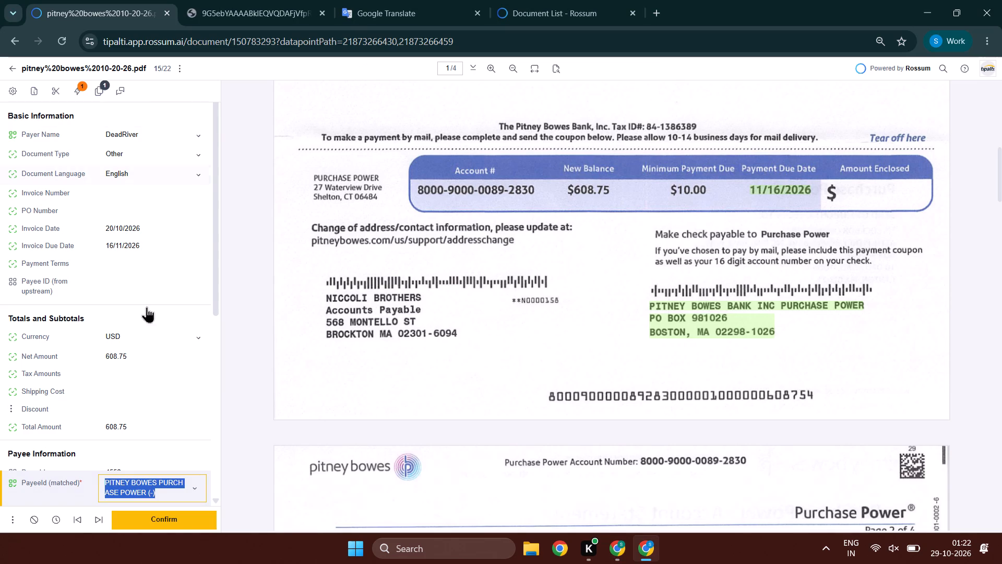
Copy the amount 608.75 from the Pitney Bowes document in Rossum into the form's Total Amt field.
{"action": "left_click_drag", "start_coordinate": [146, 349], "coordinate": [101, 354]}
{"action": "key", "text": "ctrl+c"}
{"action": "key", "text": "ctrl+c"}
{"action": "key", "text": "ctrl+c"}
{"action": "key", "text": "alt+Tab"}
{"action": "scroll", "coordinate": [694, 357], "scroll_direction": "down", "scroll_amount": 5, "text": "alt"}
{"action": "key", "text": "Tab"}
{"action": "key", "text": "Tab"}
{"action": "key", "text": "Tab"}
{"action": "key", "text": "ctrl+v"}
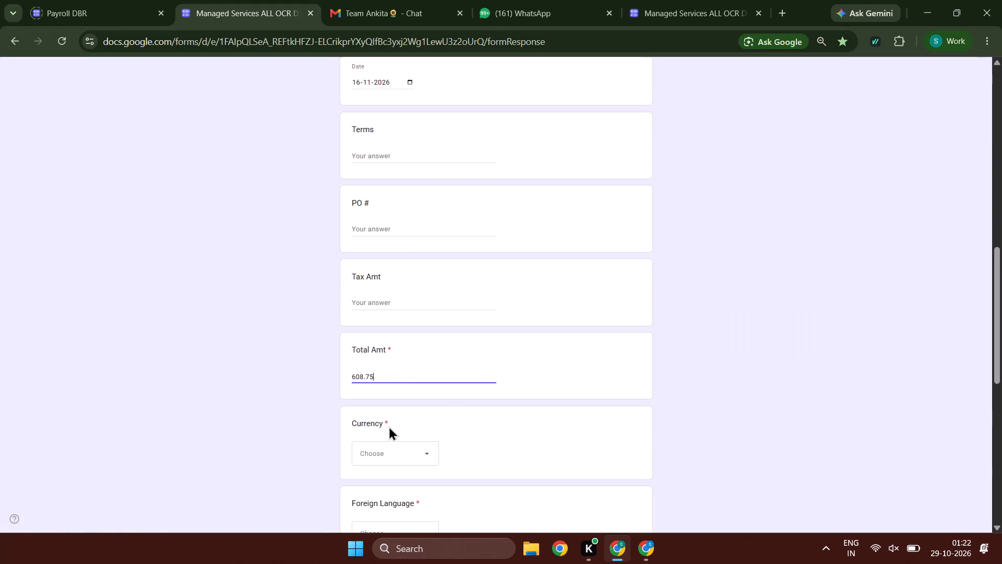
Set Currency to USD, fill in Foreign Language, Quality Analyst and the remaining fields, and submit the form response.
{"action": "key", "text": "Tab"}
{"action": "key", "text": "alt+Tab"}
{"action": "scroll", "coordinate": [104, 284], "scroll_direction": "up", "scroll_amount": 1}
{"action": "key", "text": "alt+Tab"}
{"action": "type", "text": "us"}
{"action": "key", "text": "Tab"}
{"action": "type", "text": "nn"}
{"action": "key", "text": "Tab"}
{"action": "type", "text": "nnn"}
{"action": "key", "text": "Tab"}
{"action": "key", "text": "1"}
{"action": "key", "text": "Tab"}
{"action": "key", "text": "n"}
{"action": "key", "text": "Tab"}
{"action": "key", "text": "Tab"}
{"action": "key", "text": "space"}
{"action": "key", "text": "Tab"}
{"action": "key", "text": "Tab"}
{"action": "key", "text": "space"}
Switch to Rossum and confirm the Pitney Bowes document.
{"action": "key", "text": "alt+Tab"}
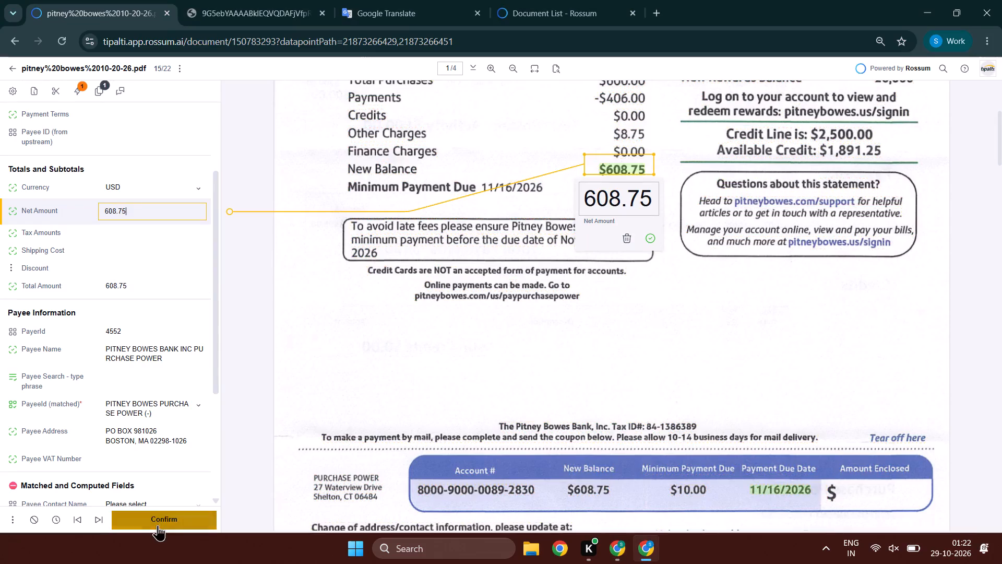
{"action": "double_click", "coordinate": [158, 525]}
Start another form response with the account email included, choose Rossum as the platform, and continue to the Rossum section.
{"action": "key", "text": "alt+Tab"}
{"action": "double_click", "coordinate": [409, 139]}
{"action": "double_click", "coordinate": [409, 136]}
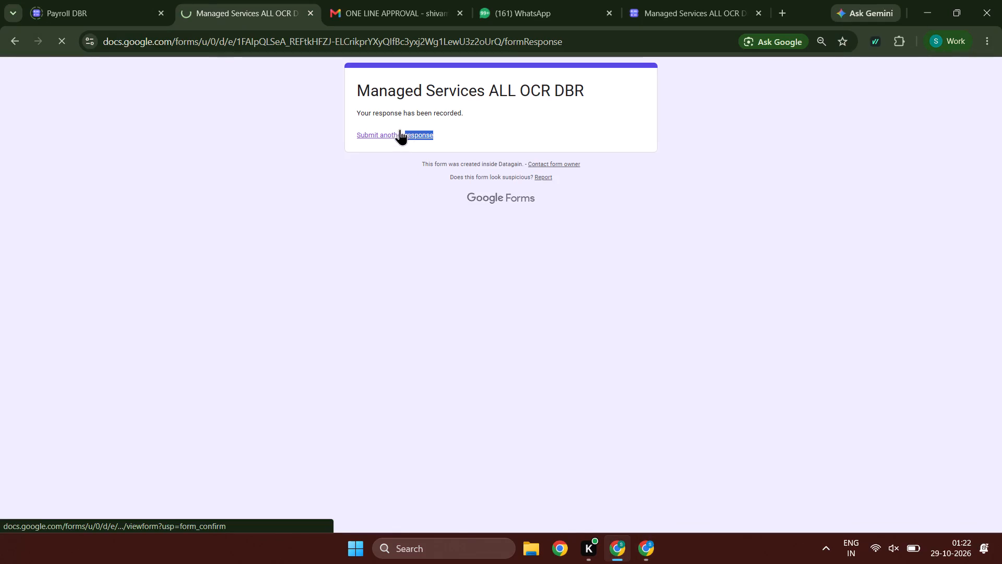
{"action": "left_click", "coordinate": [336, 222]}
{"action": "left_click", "coordinate": [401, 227]}
{"action": "left_click", "coordinate": [399, 442]}
{"action": "left_click", "coordinate": [399, 477]}
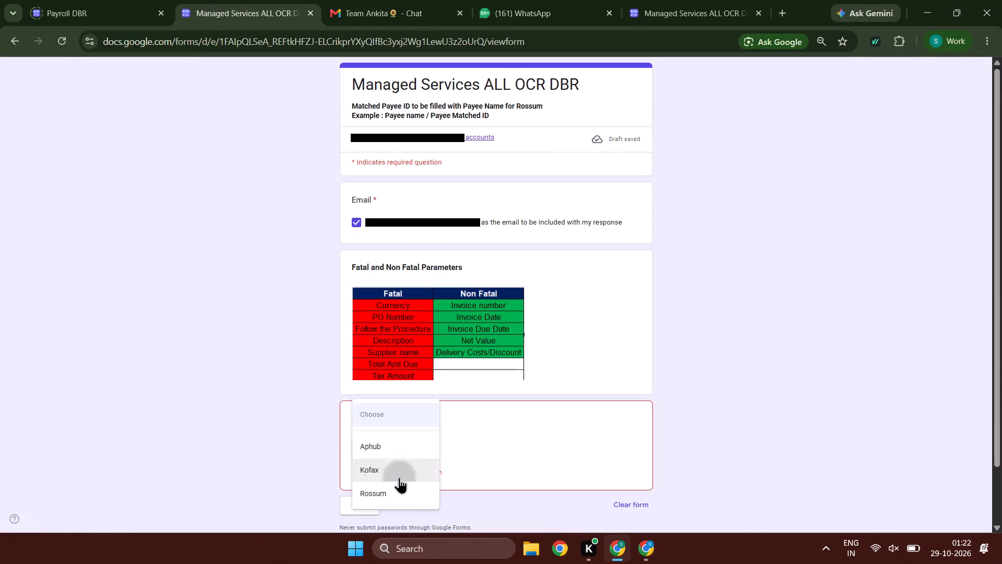
{"action": "left_click", "coordinate": [379, 444]}
{"action": "left_click", "coordinate": [378, 483]}
{"action": "double_click", "coordinate": [365, 488]}
Review the Jefferson Telecom document in Rossum, checking its basic information, totals and payee fields against the scanned statement.
{"action": "key", "text": "alt+Tab"}
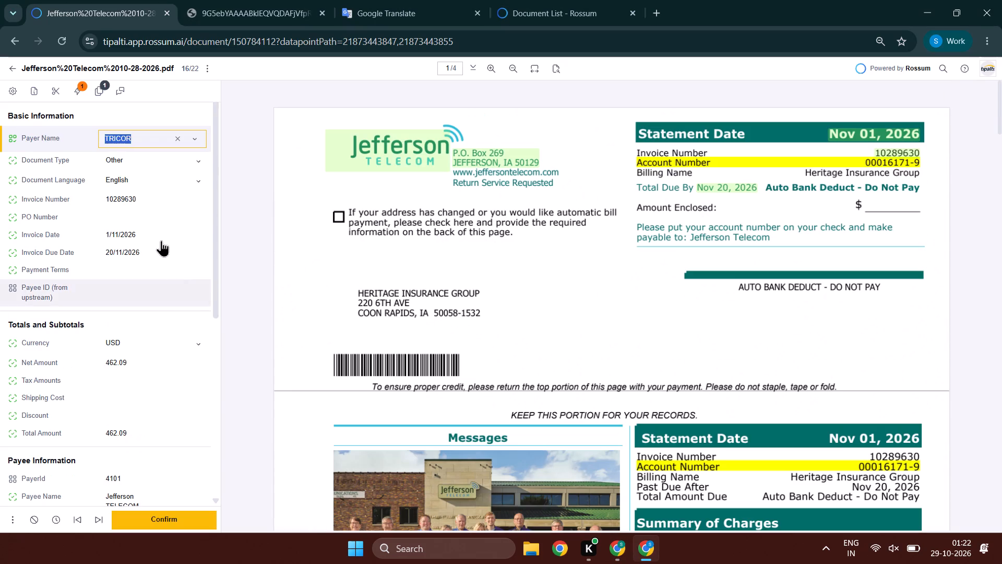
{"action": "left_click", "coordinate": [151, 203]}
{"action": "key", "text": "Tab"}
{"action": "key", "text": "Tab"}
{"action": "key", "text": "Tab"}
{"action": "key", "text": "Tab"}
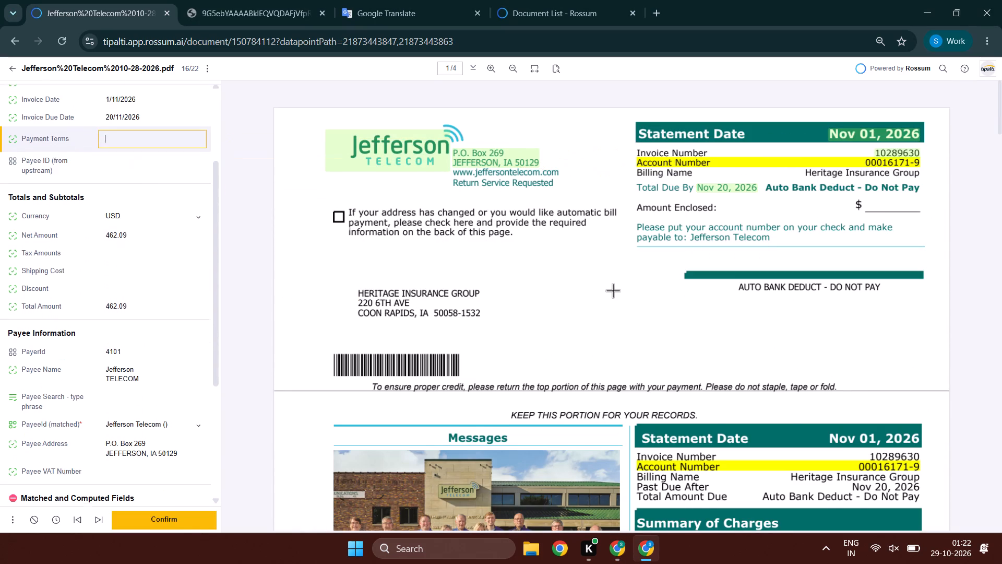
{"action": "scroll", "coordinate": [613, 290], "scroll_direction": "down", "scroll_amount": 1}
{"action": "key", "text": "Tab"}
{"action": "key", "text": "Tab"}
{"action": "key", "text": "Tab"}
{"action": "key", "text": "Tab"}
{"action": "key", "text": "Tab"}
{"action": "key", "text": "shift+Tab"}
{"action": "key", "text": "shift+Tab"}
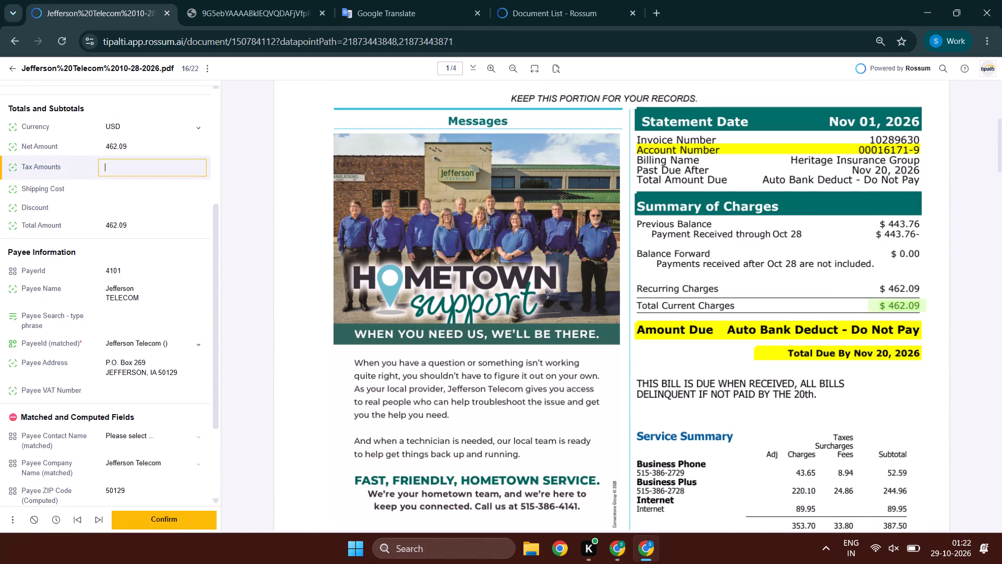
{"action": "key", "text": "Tab"}
{"action": "key", "text": "Tab"}
{"action": "key", "text": "Tab"}
{"action": "key", "text": "Tab"}
{"action": "key", "text": "Tab"}
{"action": "scroll", "coordinate": [607, 265], "scroll_direction": "down", "scroll_amount": 9}
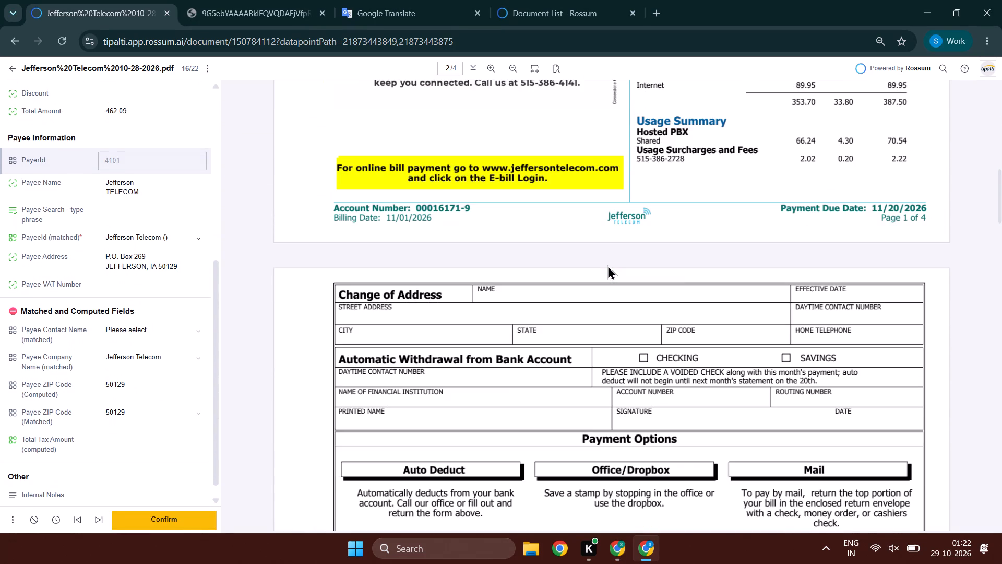
{"action": "key", "text": "Tab"}
{"action": "key", "text": "Tab"}
{"action": "key", "text": "Tab"}
{"action": "key", "text": "Tab"}
{"action": "key", "text": "Tab"}
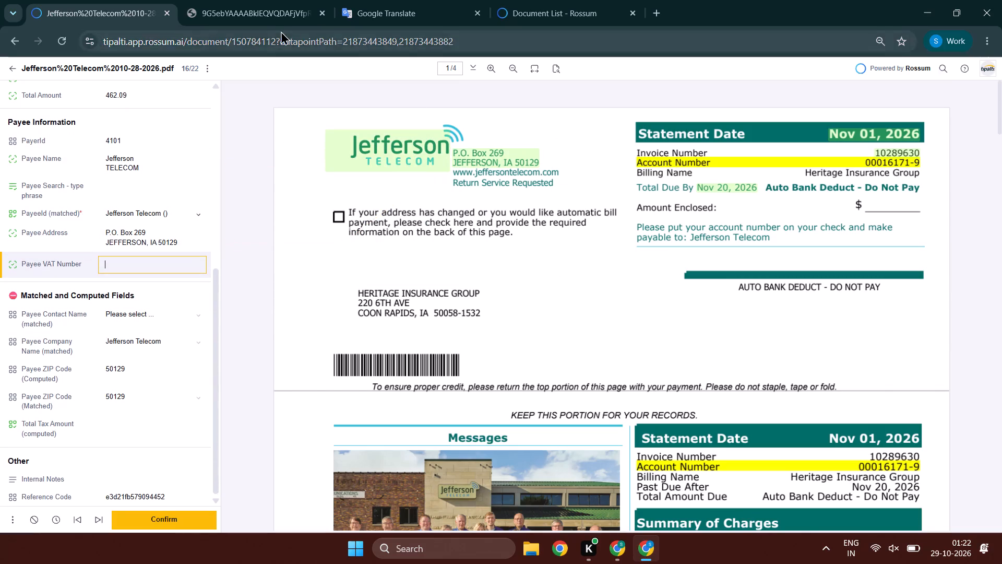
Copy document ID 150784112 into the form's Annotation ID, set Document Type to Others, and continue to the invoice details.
{"action": "double_click", "coordinate": [275, 31]}
{"action": "key", "text": "ctrl+c"}
{"action": "key", "text": "ctrl+c"}
{"action": "double_click", "coordinate": [278, 37]}
{"action": "key", "text": "ctrl+c"}
{"action": "key", "text": "ctrl+c"}
{"action": "key", "text": "alt+Tab"}
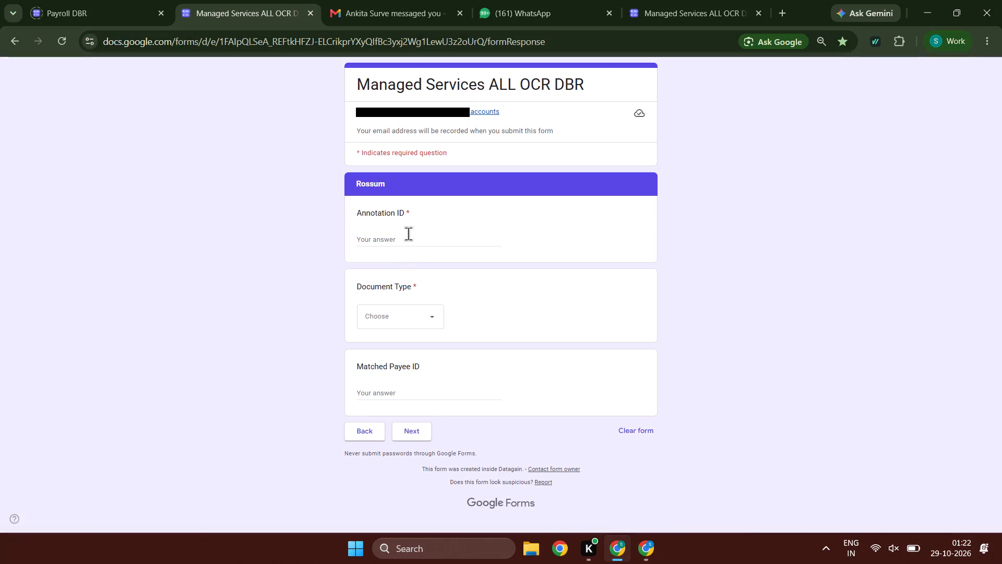
{"action": "left_click_drag", "start_coordinate": [409, 232], "coordinate": [414, 233], "text": "ctrl"}
{"action": "key", "text": "ctrl+v"}
{"action": "left_click", "coordinate": [408, 243], "text": "ctrl"}
{"action": "key", "text": "ctrl+v"}
{"action": "left_click", "coordinate": [407, 302]}
{"action": "left_click", "coordinate": [393, 325]}
{"action": "left_click", "coordinate": [403, 396]}
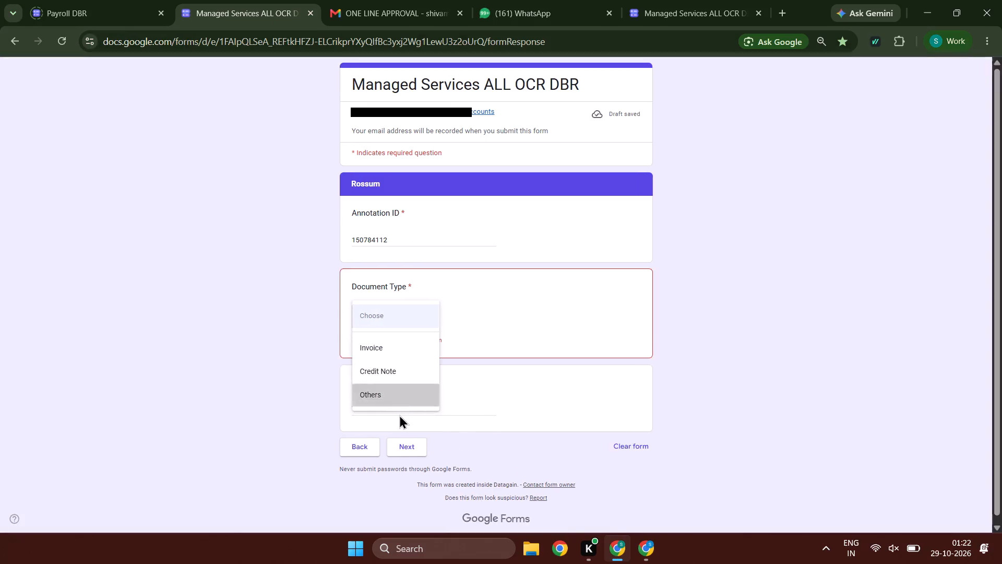
{"action": "double_click", "coordinate": [409, 428]}
Copy payer TRICOR from the Rossum document into the form's Payer field and set Review to P.
{"action": "key", "text": "alt+Tab"}
{"action": "scroll", "coordinate": [111, 291], "scroll_direction": "up", "scroll_amount": 7}
{"action": "left_click", "coordinate": [111, 131]}
{"action": "key", "text": "ctrl+c"}
{"action": "key", "text": "ctrl+c"}
{"action": "key", "text": "alt+Tab"}
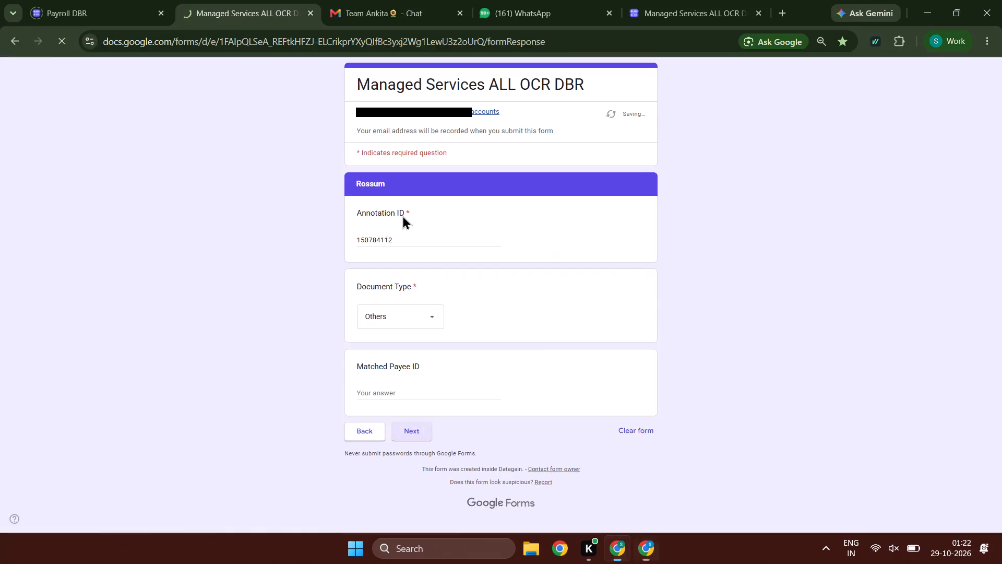
{"action": "left_click", "coordinate": [416, 237], "text": "ctrl"}
{"action": "key", "text": "ctrl+v"}
{"action": "left_click", "coordinate": [409, 229], "text": "ctrl"}
{"action": "left_click", "coordinate": [413, 238], "text": "ctrl"}
{"action": "key", "text": "ctrl+v"}
{"action": "left_click", "coordinate": [385, 314]}
{"action": "left_click", "coordinate": [381, 361]}
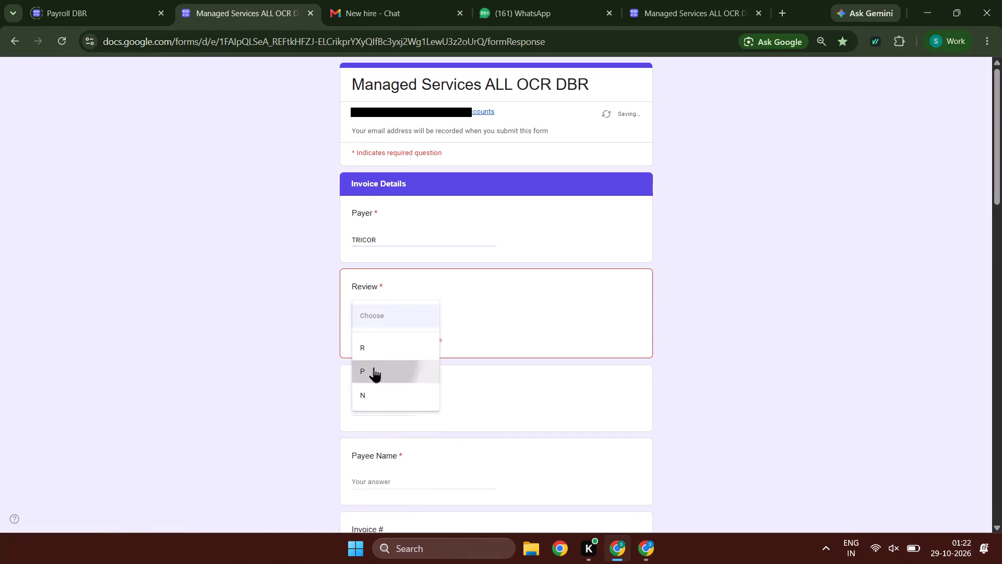
{"action": "double_click", "coordinate": [381, 385]}
Enter 0 bill lines and copy the matched payee Jefferson Telecom () from Rossum into Payee Name.
{"action": "key", "text": "alt+Tab"}
{"action": "scroll", "coordinate": [147, 352], "scroll_direction": "down", "scroll_amount": 2}
{"action": "key", "text": "alt+Tab"}
{"action": "key", "text": "0"}
{"action": "key", "text": "Tab"}
{"action": "key", "text": "alt+Tab"}
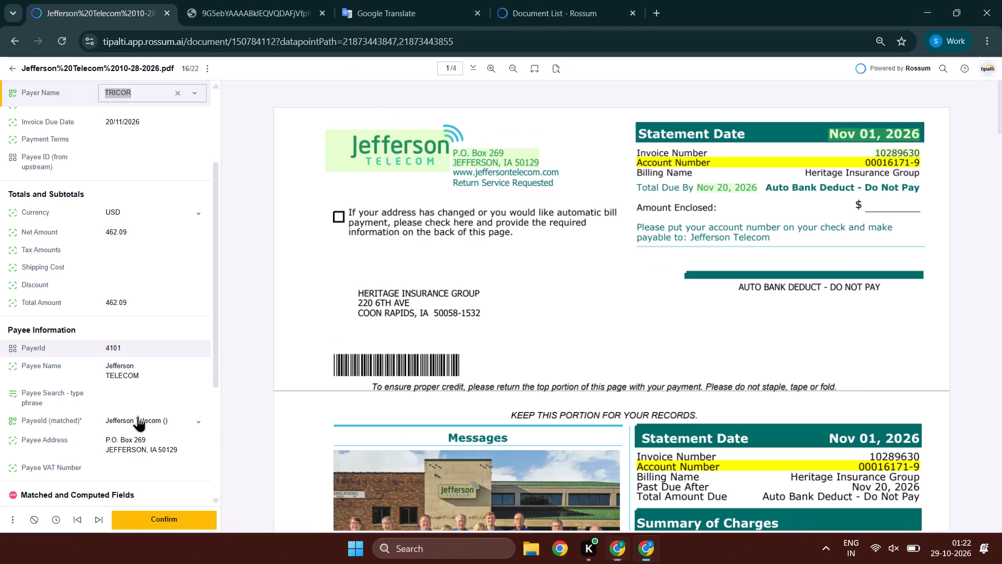
{"action": "left_click", "coordinate": [139, 418]}
{"action": "key", "text": "ctrl+c"}
{"action": "key", "text": "alt+Tab"}
{"action": "key", "text": "ctrl+v"}
{"action": "key", "text": "Tab"}
Copy invoice number 10289630 from the Rossum document into the form's Invoice # field.
{"action": "key", "text": "alt+Tab"}
{"action": "scroll", "coordinate": [101, 267], "scroll_direction": "up", "scroll_amount": 9, "text": "alt"}
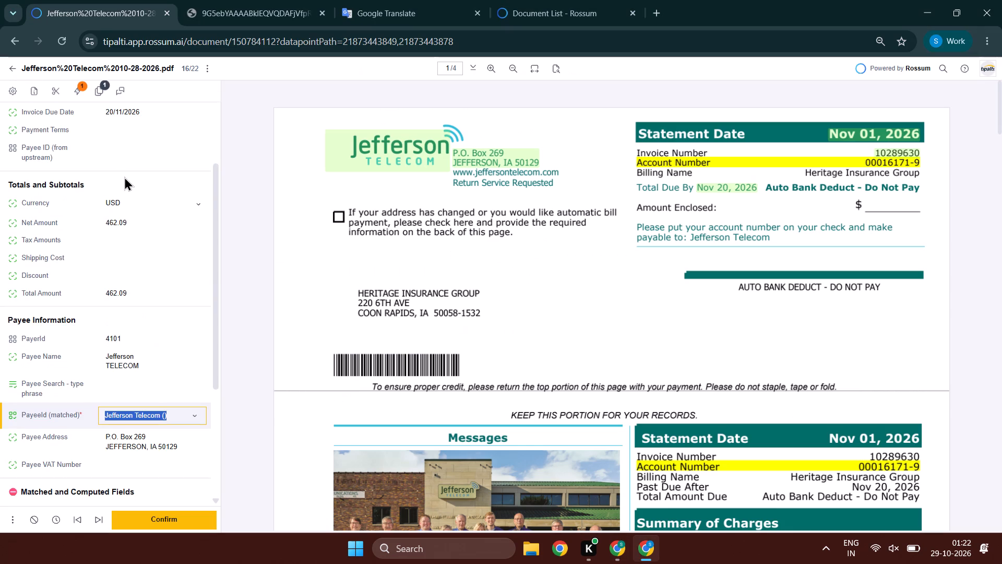
{"action": "scroll", "coordinate": [147, 169], "scroll_direction": "up", "scroll_amount": 7}
{"action": "left_click_drag", "start_coordinate": [150, 191], "coordinate": [98, 196]}
{"action": "key", "text": "ctrl+c"}
{"action": "key", "text": "ctrl+c"}
{"action": "key", "text": "alt+Tab"}
{"action": "key", "text": "ctrl+v"}
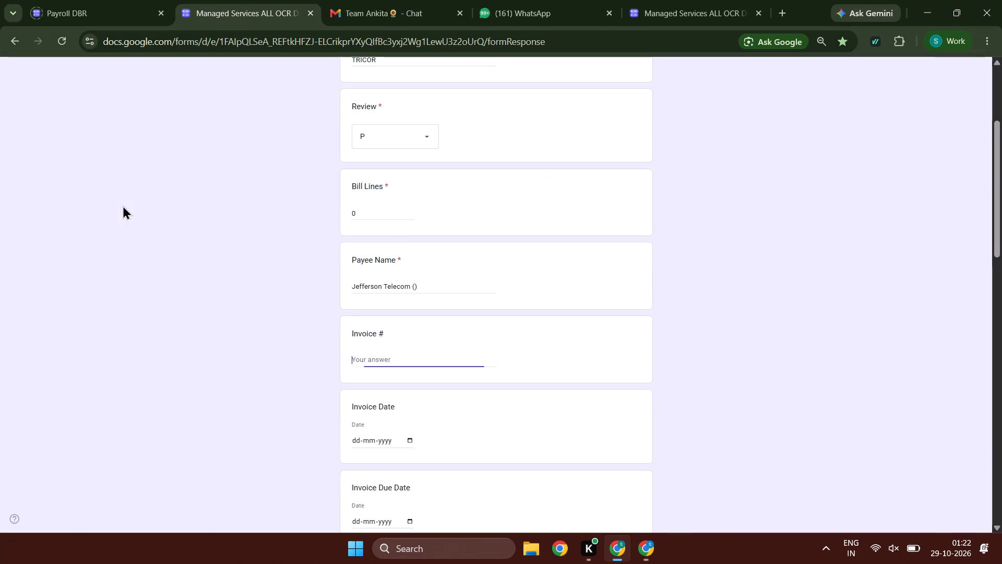
{"action": "key", "text": "Tab"}
Set Invoice Date to 01-11-2026 and Invoice Due Date to 20-11-2026, checking the due date in Rossum.
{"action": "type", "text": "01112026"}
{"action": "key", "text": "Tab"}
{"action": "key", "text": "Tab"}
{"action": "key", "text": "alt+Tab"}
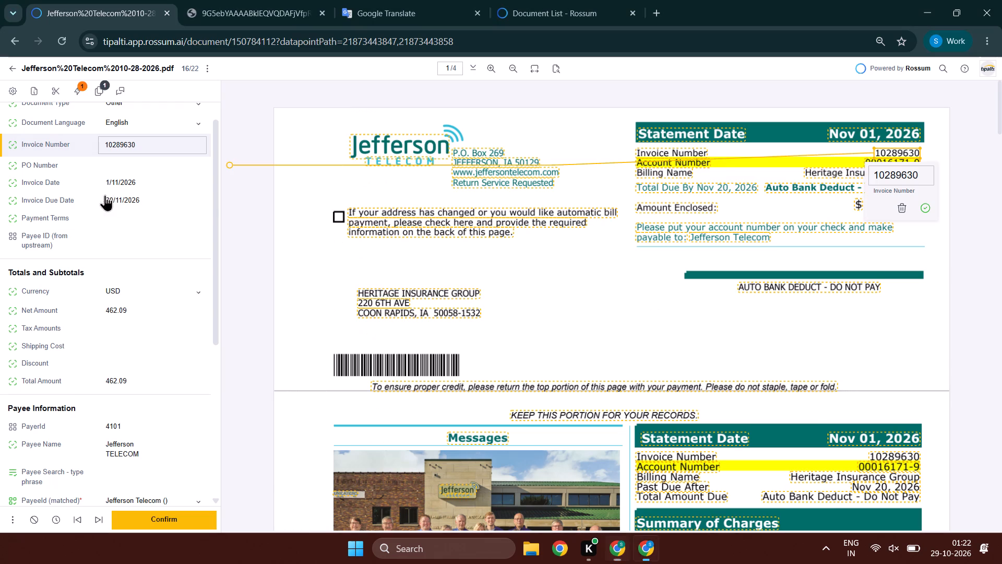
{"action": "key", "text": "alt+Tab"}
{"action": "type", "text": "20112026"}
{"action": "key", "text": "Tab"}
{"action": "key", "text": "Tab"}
Copy the total amount 462.09 from Rossum into the form's Total Amt, leaving Terms, PO # and Tax Amt blank.
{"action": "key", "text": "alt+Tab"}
{"action": "left_click_drag", "start_coordinate": [149, 375], "coordinate": [96, 384]}
{"action": "key", "text": "ctrl+c"}
{"action": "key", "text": "ctrl+c"}
{"action": "double_click", "coordinate": [131, 384], "text": "ctrl"}
{"action": "key", "text": "ctrl+c"}
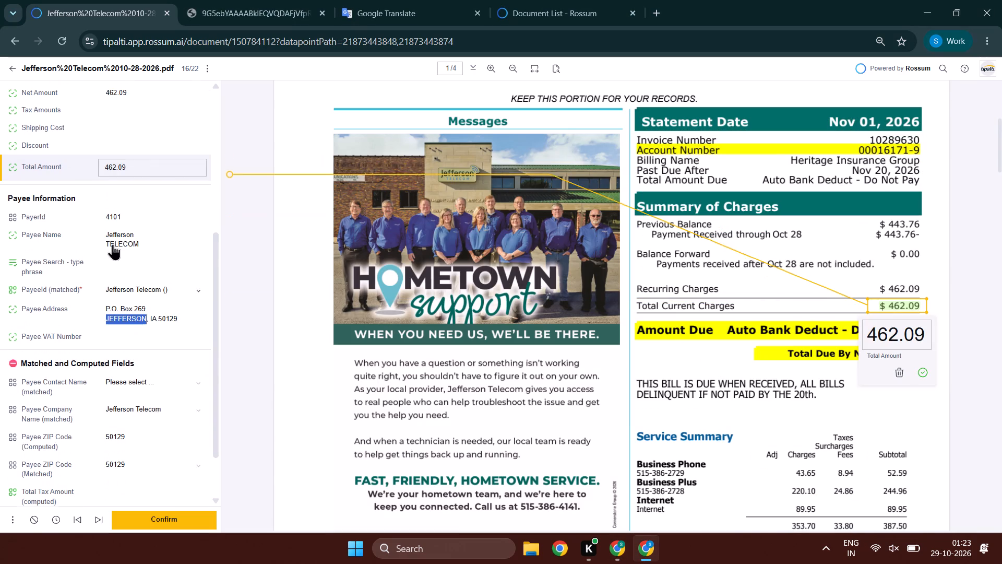
{"action": "key", "text": "ctrl+c"}
{"action": "left_click_drag", "start_coordinate": [151, 157], "coordinate": [99, 159]}
{"action": "key", "text": "ctrl+c"}
{"action": "key", "text": "ctrl+c"}
{"action": "key", "text": "alt+Tab"}
{"action": "scroll", "coordinate": [318, 217], "scroll_direction": "down", "scroll_amount": 6}
{"action": "key", "text": "Tab"}
{"action": "key", "text": "Tab"}
{"action": "key", "text": "Tab"}
{"action": "key", "text": "ctrl+v"}
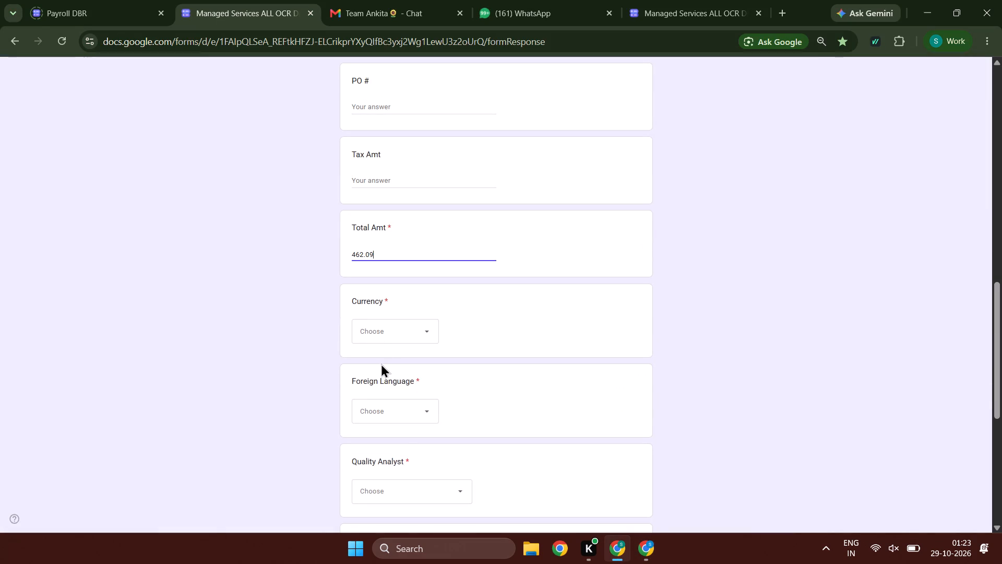
Set Currency to USD and both Foreign Language and Quality Analyst to NA for the Jefferson Telecom entry, checking the currency in Rossum.
{"action": "key", "text": "Tab"}
{"action": "key", "text": "alt+Tab"}
{"action": "scroll", "coordinate": [71, 219], "scroll_direction": "up", "scroll_amount": 1}
{"action": "key", "text": "alt+Tab"}
{"action": "type", "text": "usd"}
{"action": "key", "text": "Tab"}
{"action": "type", "text": "nn"}
{"action": "key", "text": "Tab"}
{"action": "type", "text": "nnn"}
Enter 1 for Invoice Pages, choose the N option for Multiple Payees, and submit the Jefferson Telecom form response.
{"action": "key", "text": "Tab"}
{"action": "key", "text": "1"}
{"action": "key", "text": "Tab"}
{"action": "key", "text": "n"}
{"action": "key", "text": "Tab"}
{"action": "key", "text": "Tab"}
{"action": "key", "text": "space"}
{"action": "key", "text": "Tab"}
{"action": "key", "text": "Tab"}
{"action": "key", "text": "space"}
Confirm the Jefferson Telecom invoice in Rossum.
{"action": "key", "text": "alt+Tab"}
{"action": "double_click", "coordinate": [151, 515]}
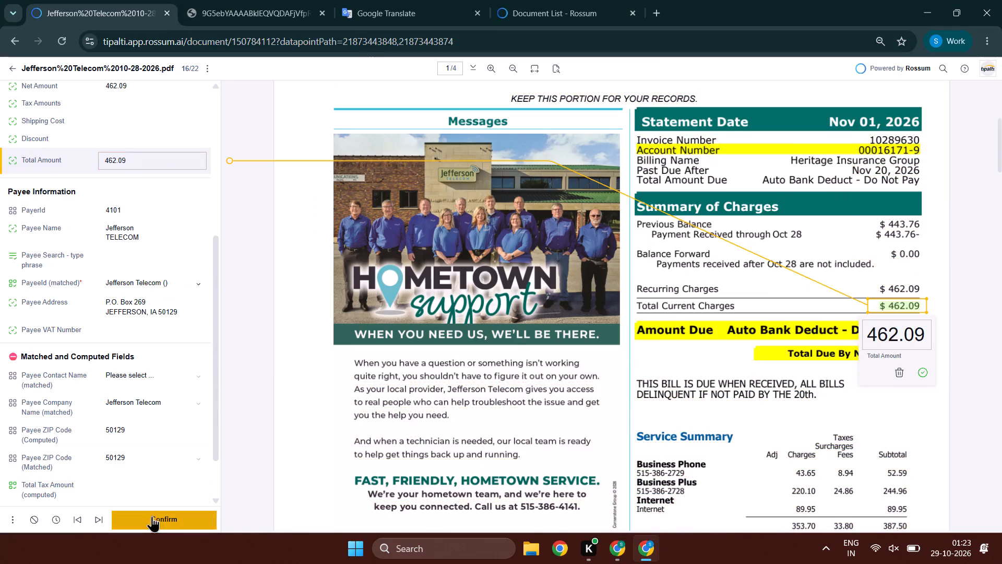
Start another form response, include the email with the response, choose Rossum as the OCR, and continue to the Rossum section.
{"action": "key", "text": "alt+Tab"}
{"action": "triple_click", "coordinate": [417, 132]}
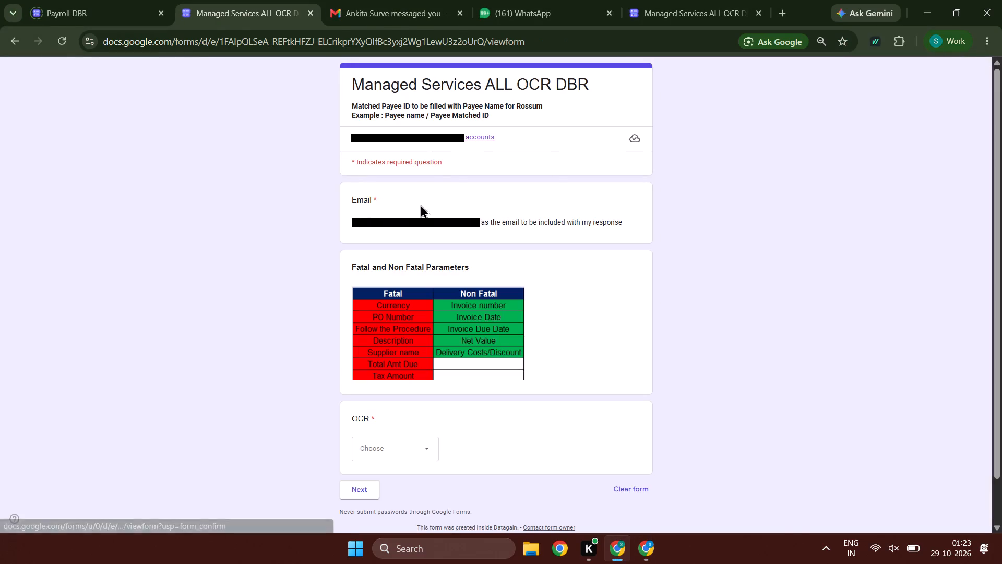
{"action": "left_click", "coordinate": [407, 215]}
{"action": "left_click", "coordinate": [409, 436]}
{"action": "left_click", "coordinate": [403, 496]}
{"action": "left_click", "coordinate": [392, 457]}
{"action": "left_click", "coordinate": [394, 489]}
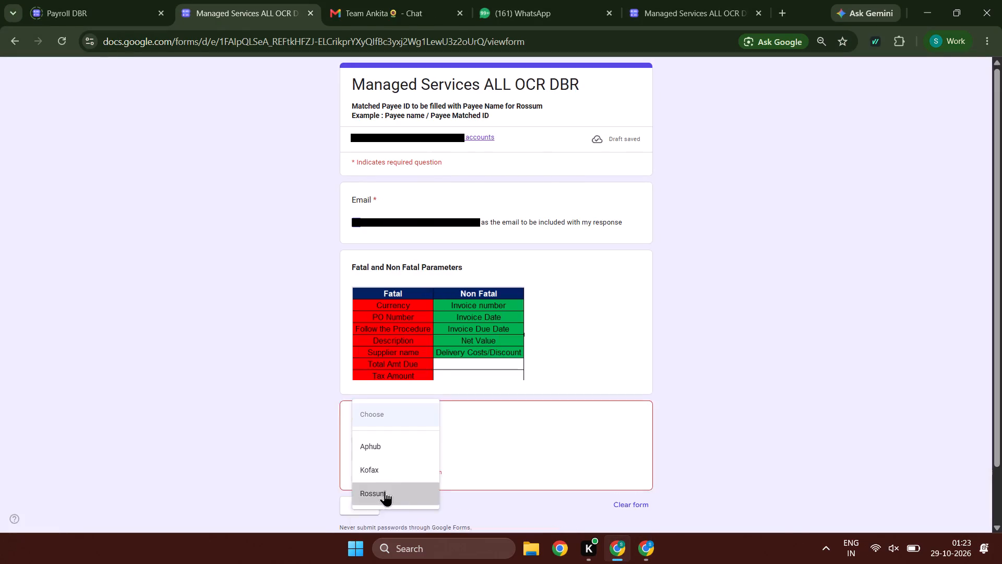
{"action": "double_click", "coordinate": [357, 490]}
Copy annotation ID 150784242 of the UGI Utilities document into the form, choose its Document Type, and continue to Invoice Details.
{"action": "key", "text": "alt+Tab"}
{"action": "key", "text": "alt+Tab"}
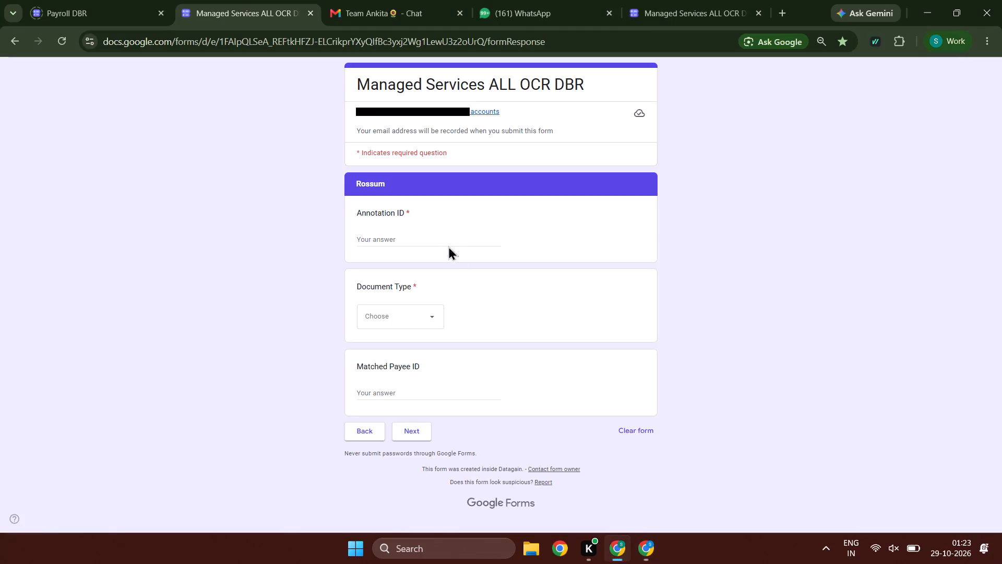
{"action": "left_click", "coordinate": [450, 243]}
{"action": "key", "text": "alt+Tab"}
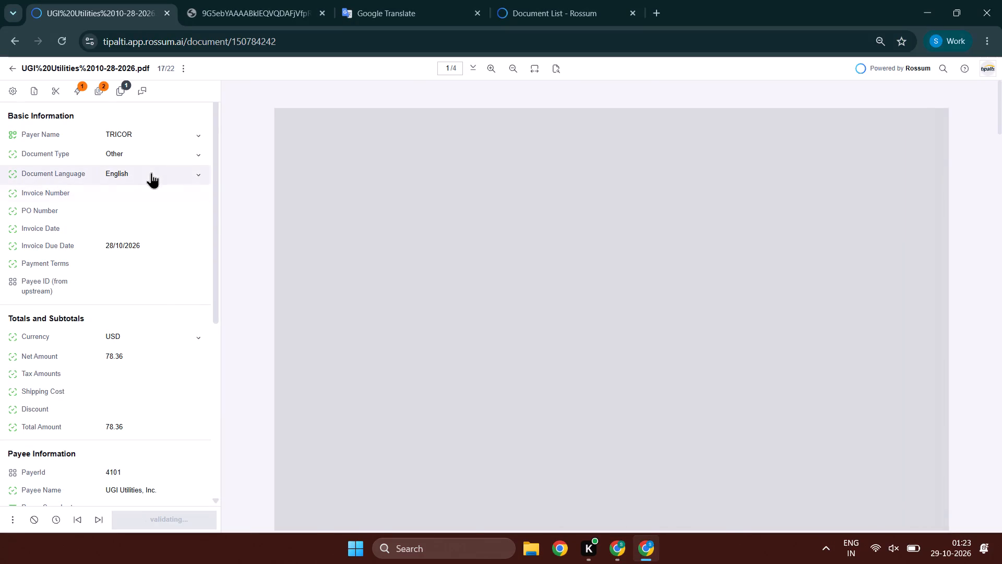
{"action": "double_click", "coordinate": [275, 42]}
{"action": "key", "text": "ctrl+c"}
{"action": "key", "text": "ctrl+c"}
{"action": "key", "text": "alt+Tab"}
{"action": "key", "text": "ctrl+v"}
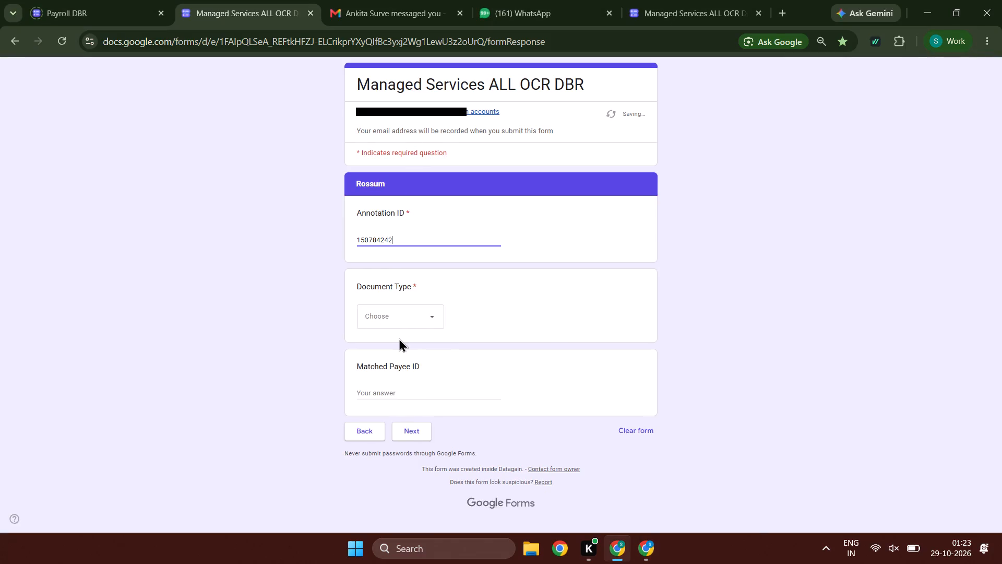
{"action": "left_click_drag", "start_coordinate": [399, 311], "coordinate": [405, 312]}
{"action": "left_click", "coordinate": [396, 397]}
{"action": "double_click", "coordinate": [403, 437]}
Review the UGI Utilities document's captured dates, amounts and payee fields in Rossum against the bill.
{"action": "key", "text": "alt+Tab"}
{"action": "left_click", "coordinate": [67, 233]}
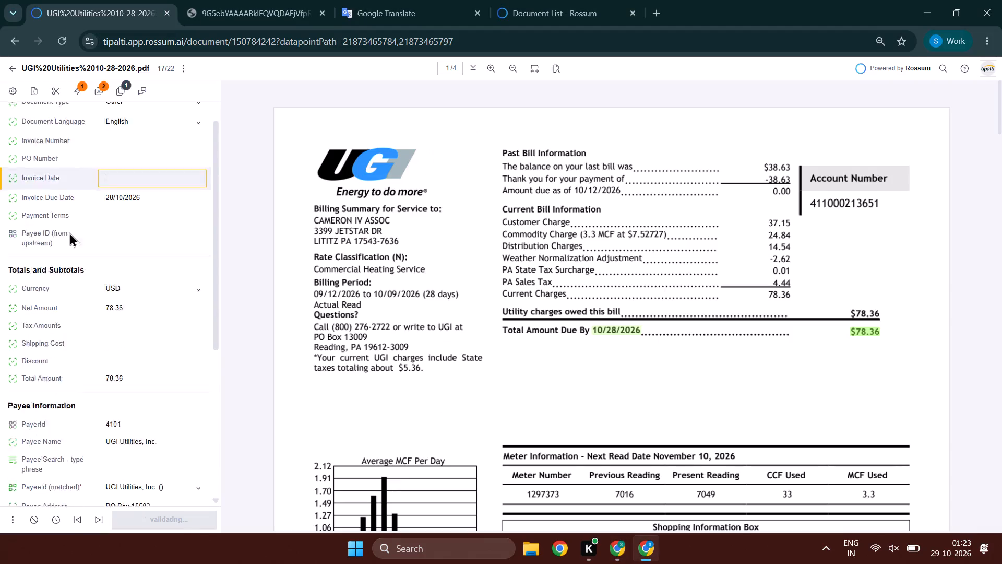
{"action": "key", "text": "shift+Tab"}
{"action": "key", "text": "Tab"}
{"action": "key", "text": "Tab"}
{"action": "key", "text": "Tab"}
{"action": "key", "text": "Tab"}
{"action": "key", "text": "Tab"}
{"action": "key", "text": "Tab"}
{"action": "key", "text": "Tab"}
{"action": "scroll", "coordinate": [0, 215], "scroll_direction": "up", "scroll_amount": 7}
{"action": "scroll", "coordinate": [226, 238], "scroll_direction": "down", "scroll_amount": 3}
{"action": "key", "text": "Tab"}
{"action": "key", "text": "Tab"}
{"action": "key", "text": "Tab"}
{"action": "key", "text": "Tab"}
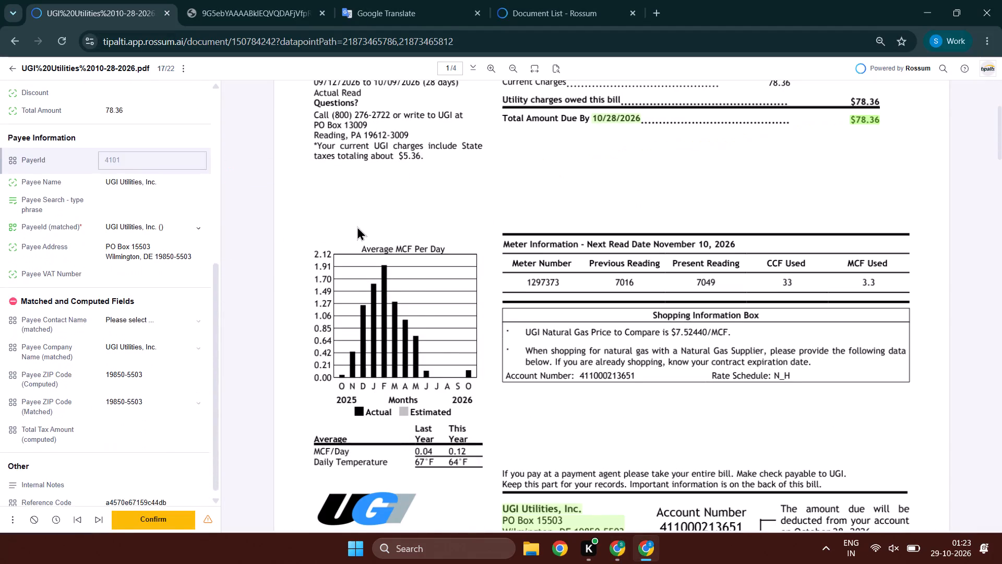
{"action": "key", "text": "Tab"}
{"action": "key", "text": "Tab"}
{"action": "key", "text": "Tab"}
{"action": "key", "text": "Tab"}
{"action": "key", "text": "Tab"}
{"action": "key", "text": "alt+Tab"}
{"action": "key", "text": "alt+Tab"}
Copy payer name TRICOR from Rossum into the form's Payer field and set Review to N.
{"action": "scroll", "coordinate": [104, 199], "scroll_direction": "up", "scroll_amount": 7}
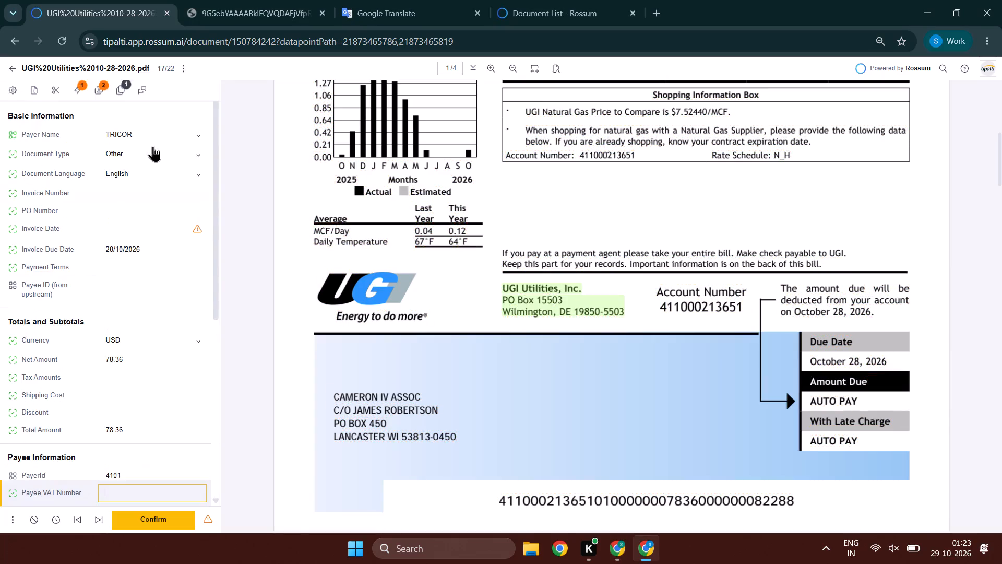
{"action": "left_click", "coordinate": [150, 138]}
{"action": "key", "text": "ctrl+c"}
{"action": "key", "text": "ctrl+c"}
{"action": "key", "text": "alt+Tab"}
{"action": "left_click", "coordinate": [407, 243], "text": "ctrl"}
{"action": "key", "text": "ctrl+v"}
{"action": "left_click", "coordinate": [380, 322]}
{"action": "left_click", "coordinate": [380, 339]}
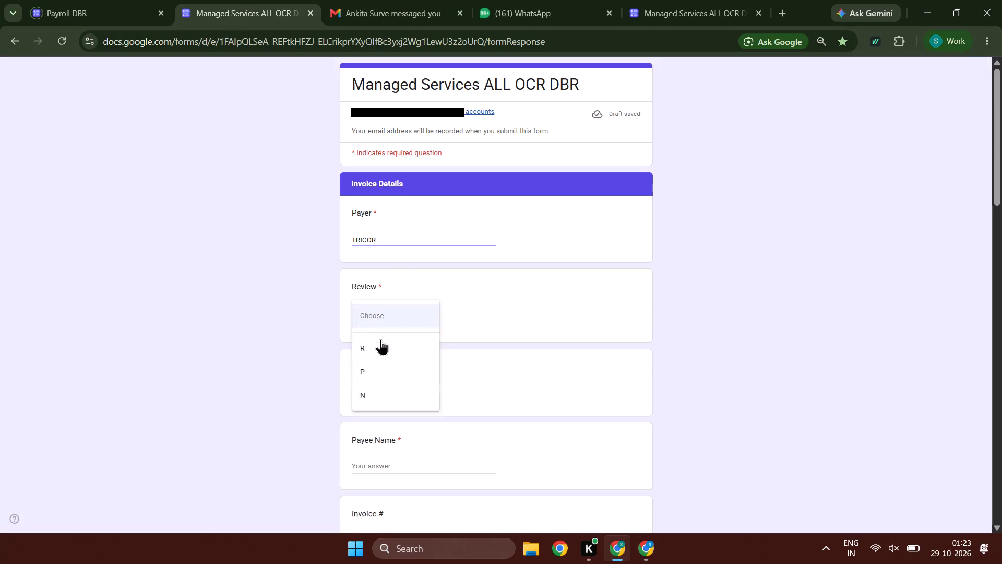
{"action": "left_click", "coordinate": [369, 388]}
Enter 0 bill lines and copy the matched payee UGI Utilities, Inc. () from Rossum into Payee Name.
{"action": "key", "text": "alt+Tab"}
{"action": "scroll", "coordinate": [0, 275], "scroll_direction": "down", "scroll_amount": 2}
{"action": "key", "text": "alt+Tab"}
{"action": "key", "text": "0"}
{"action": "key", "text": "Tab"}
{"action": "key", "text": "alt+Tab"}
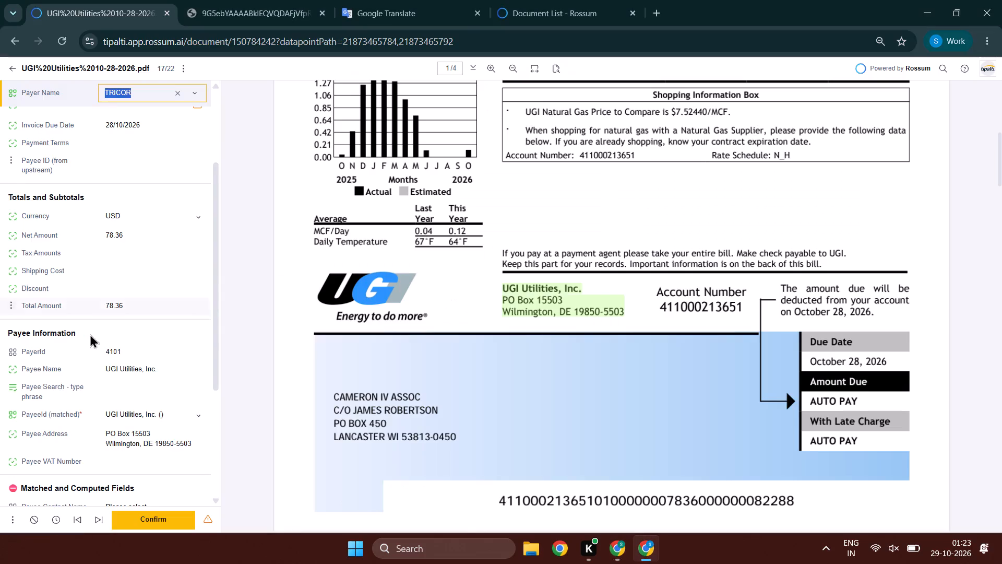
{"action": "left_click", "coordinate": [107, 367]}
{"action": "key", "text": "Tab"}
{"action": "key", "text": "Tab"}
{"action": "key", "text": "ctrl+c"}
{"action": "key", "text": "alt+Tab"}
{"action": "key", "text": "ctrl+v"}
{"action": "key", "text": "Tab"}
Copy the amount 78.36 from Rossum into the form's Total Amt, leaving Terms, PO # and Tax Amt blank.
{"action": "key", "text": "alt+Tab"}
{"action": "scroll", "coordinate": [8, 230], "scroll_direction": "up", "scroll_amount": 9}
{"action": "left_click_drag", "start_coordinate": [135, 357], "coordinate": [104, 358]}
{"action": "key", "text": "ctrl+c"}
{"action": "key", "text": "ctrl+c"}
{"action": "key", "text": "alt+Tab"}
{"action": "scroll", "coordinate": [462, 316], "scroll_direction": "down", "scroll_amount": 6}
{"action": "left_click", "coordinate": [420, 399]}
{"action": "key", "text": "Tab"}
{"action": "key", "text": "Tab"}
{"action": "key", "text": "Tab"}
{"action": "key", "text": "ctrl+v"}
{"action": "key", "text": "Tab"}
Set Currency to USD and both Foreign Language and Quality Analyst to NA for the UGI Utilities entry, checking the currency in Rossum.
{"action": "key", "text": "alt+Tab"}
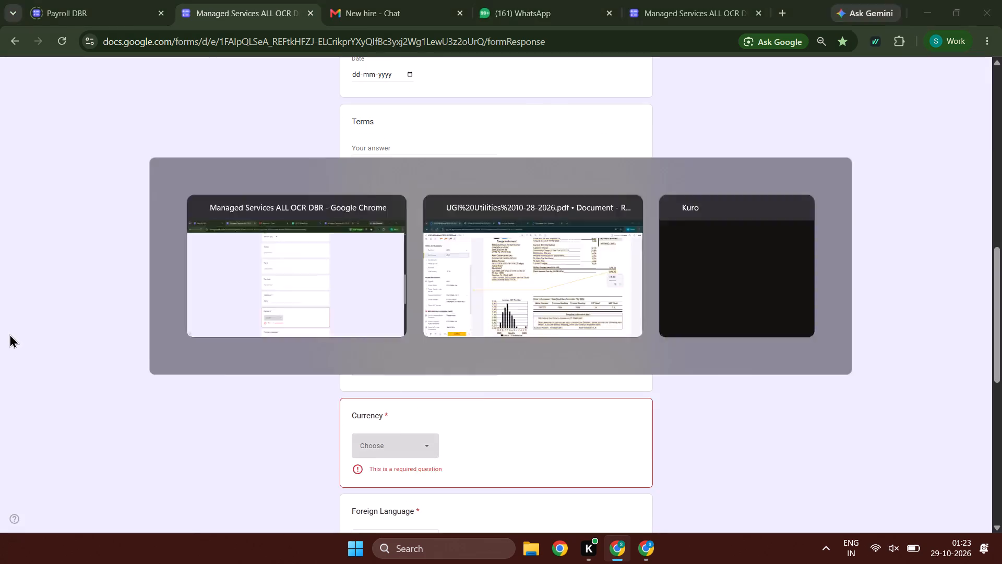
{"action": "scroll", "coordinate": [9, 334], "scroll_direction": "up", "scroll_amount": 2}
{"action": "key", "text": "alt+Tab"}
{"action": "type", "text": "us"}
{"action": "key", "text": "Tab"}
{"action": "key", "text": "n"}
{"action": "key", "text": "Tab"}
{"action": "type", "text": "nnnnn"}
{"action": "key", "text": "shift+Tab"}
{"action": "type", "text": "nn"}
{"action": "key", "text": "Tab"}
{"action": "type", "text": "nnn"}
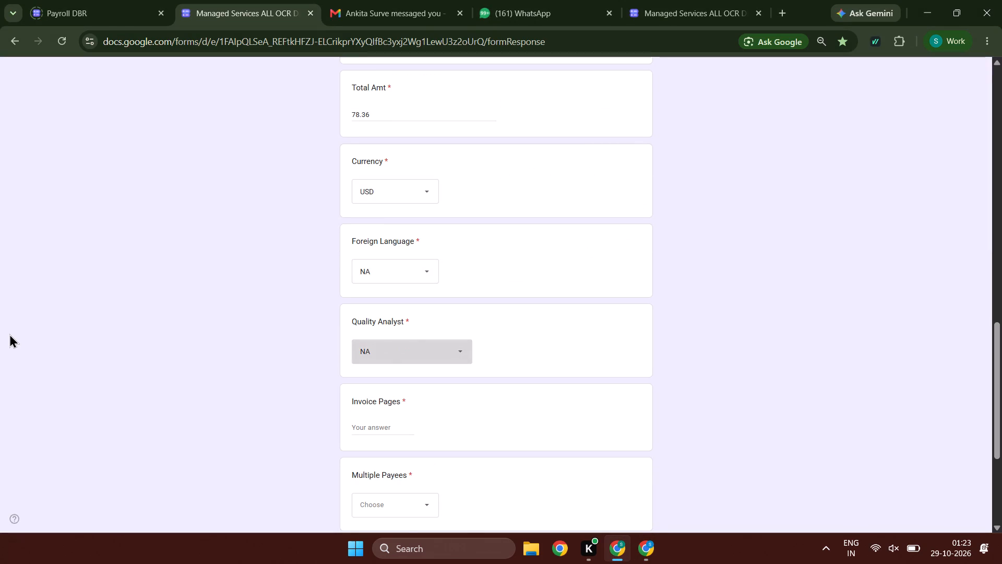
Enter 1 for Invoice Pages, choose the N option for Multiple Payees, and submit the UGI Utilities form response.
{"action": "key", "text": "Tab"}
{"action": "key", "text": "1"}
{"action": "key", "text": "Tab"}
{"action": "key", "text": "n"}
{"action": "key", "text": "Tab"}
{"action": "key", "text": "Tab"}
{"action": "key", "text": "space"}
{"action": "key", "text": "Tab"}
{"action": "key", "text": "Tab"}
{"action": "key", "text": "space"}
Confirm the UGI Utilities document in Rossum.
{"action": "key", "text": "alt+Tab"}
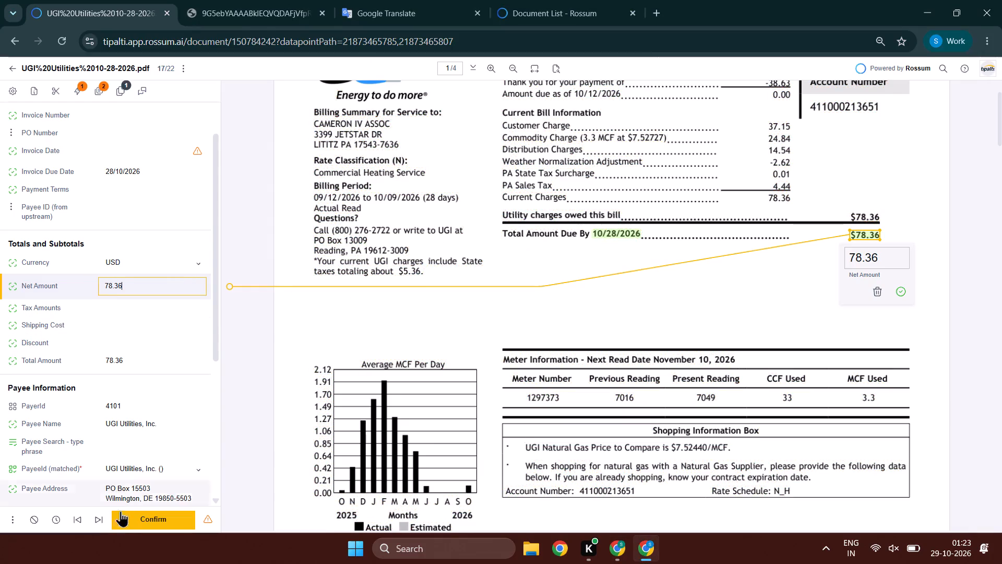
{"action": "double_click", "coordinate": [128, 514]}
Start another form response, include the email with the response, choose Rossum as the OCR, and continue to the Rossum section.
{"action": "key", "text": "alt+Tab"}
{"action": "triple_click", "coordinate": [396, 138]}
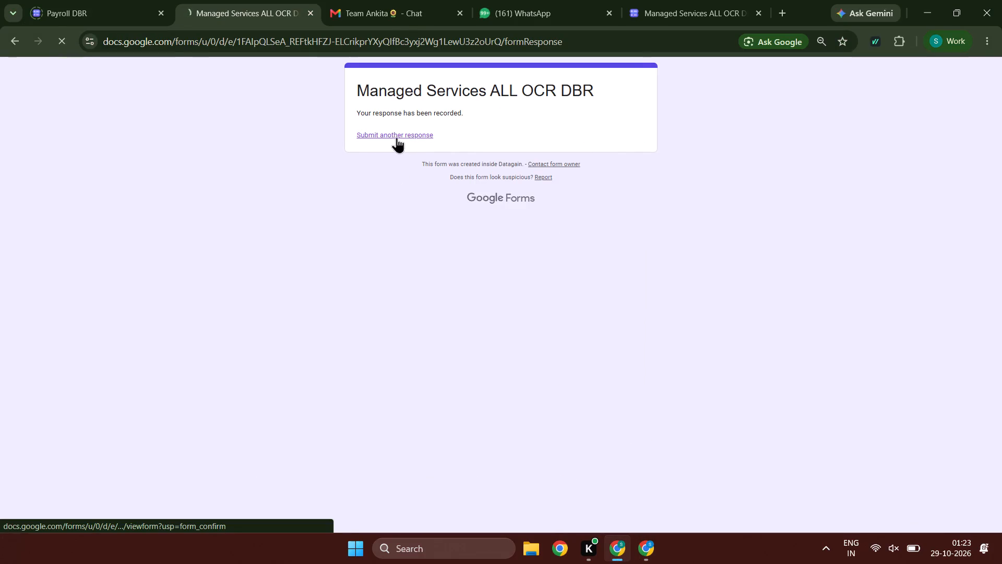
{"action": "left_click", "coordinate": [351, 224]}
{"action": "left_click", "coordinate": [387, 461]}
{"action": "left_click", "coordinate": [397, 450]}
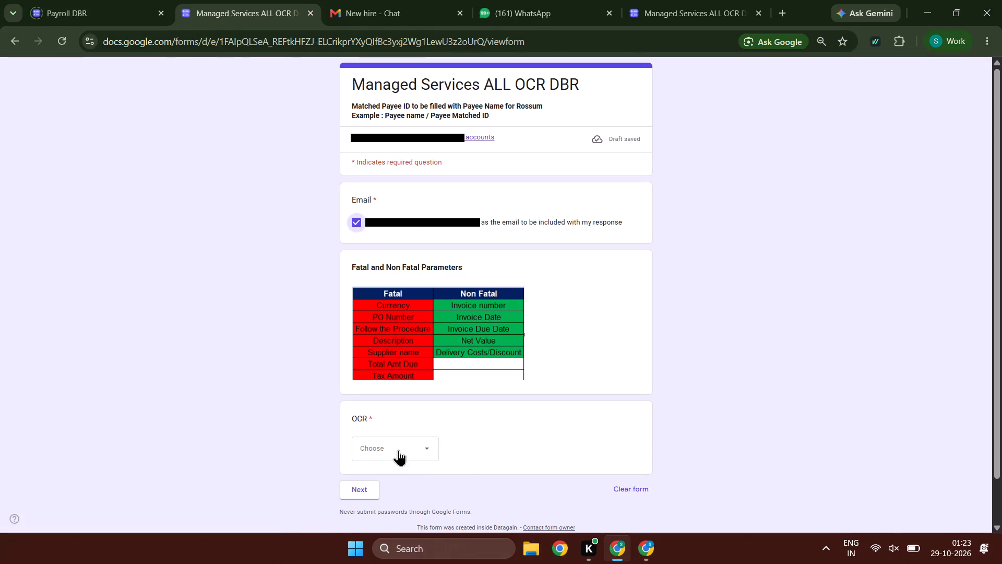
{"action": "left_click", "coordinate": [404, 487]}
{"action": "double_click", "coordinate": [354, 497]}
Review the UPPCO invoice's captured dates, payment terms, amounts and payee fields in Rossum against the bill.
{"action": "key", "text": "alt+Tab"}
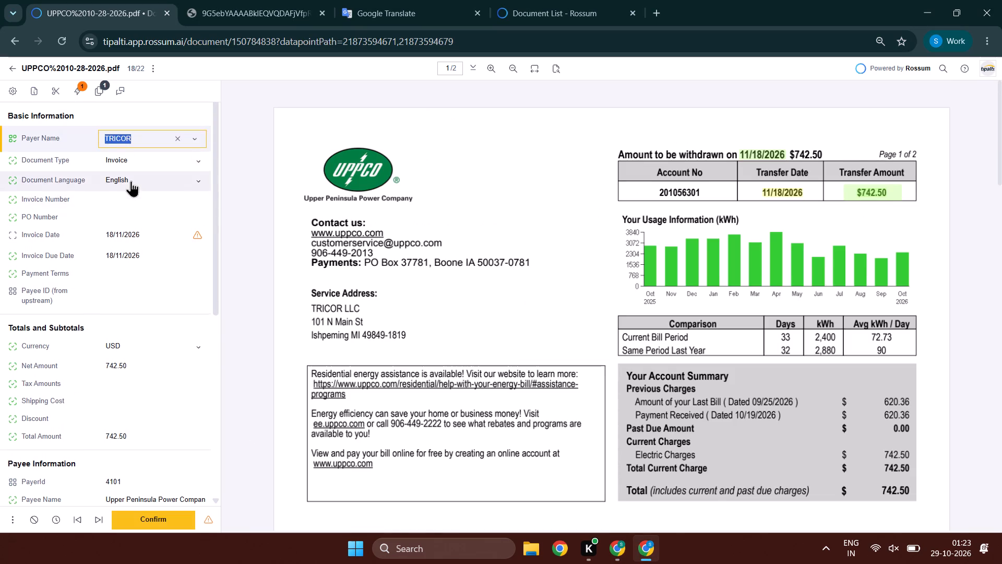
{"action": "left_click", "coordinate": [131, 181]}
{"action": "left_click", "coordinate": [59, 167]}
{"action": "key", "text": "Tab"}
{"action": "key", "text": "Tab"}
{"action": "key", "text": "Tab"}
{"action": "key", "text": "Tab"}
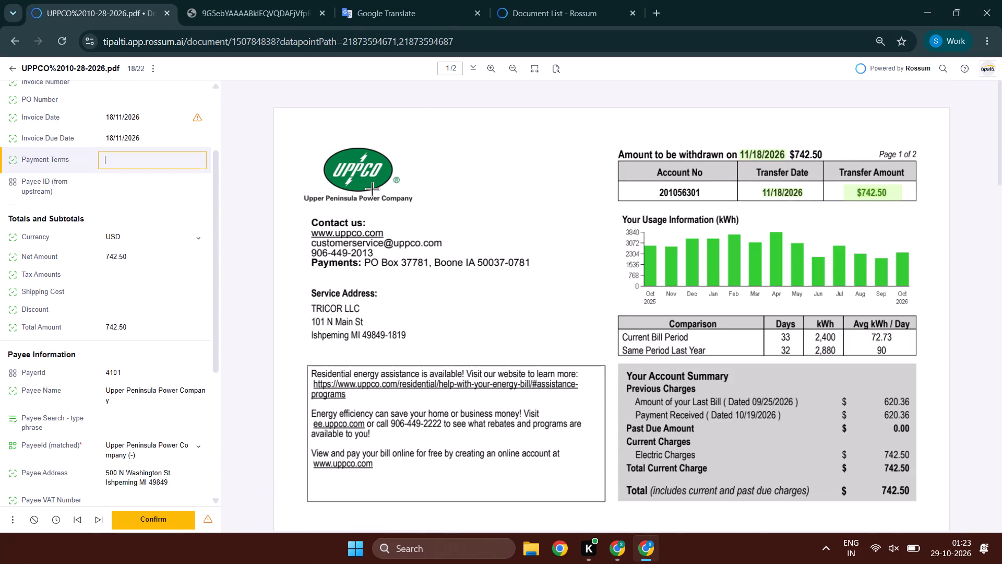
{"action": "key", "text": "shift+Tab"}
{"action": "key", "text": "shift+Tab"}
{"action": "key", "text": "Tab"}
{"action": "key", "text": "Tab"}
{"action": "key", "text": "Tab"}
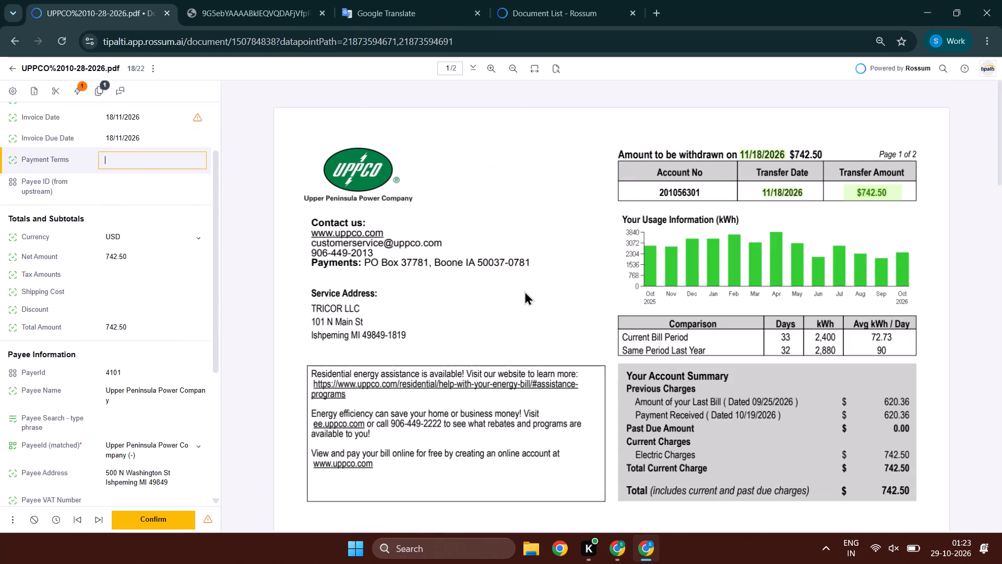
{"action": "key", "text": "Tab"}
{"action": "key", "text": "Tab"}
{"action": "key", "text": "Tab"}
{"action": "key", "text": "Tab"}
{"action": "key", "text": "Tab"}
{"action": "key", "text": "Tab"}
{"action": "key", "text": "Tab"}
{"action": "key", "text": "Tab"}
{"action": "key", "text": "Tab"}
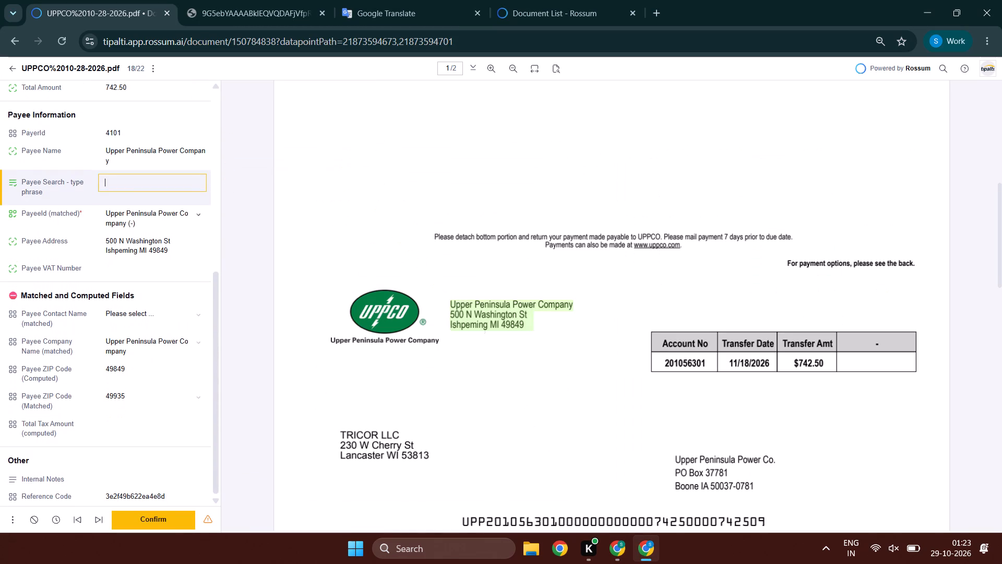
{"action": "key", "text": "Tab"}
{"action": "key", "text": "Tab"}
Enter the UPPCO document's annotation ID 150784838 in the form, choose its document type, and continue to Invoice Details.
{"action": "double_click", "coordinate": [254, 40]}
{"action": "key", "text": "ctrl+c"}
{"action": "key", "text": "ctrl+c"}
{"action": "key", "text": "alt+Tab"}
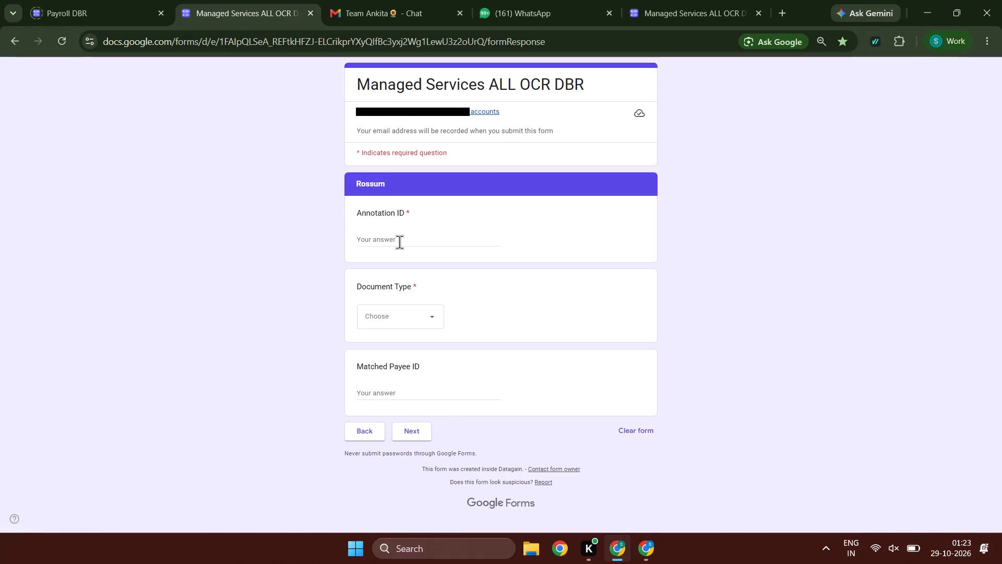
{"action": "left_click", "coordinate": [399, 242], "text": "ctrl"}
{"action": "key", "text": "ctrl+v"}
{"action": "left_click", "coordinate": [408, 313]}
{"action": "left_click", "coordinate": [398, 394]}
{"action": "double_click", "coordinate": [407, 430]}
Copy the UPPCO bill's payer name and set its Document Type to Other in Rossum.
{"action": "key", "text": "alt+Tab"}
{"action": "scroll", "coordinate": [14, 232], "scroll_direction": "up", "scroll_amount": 8}
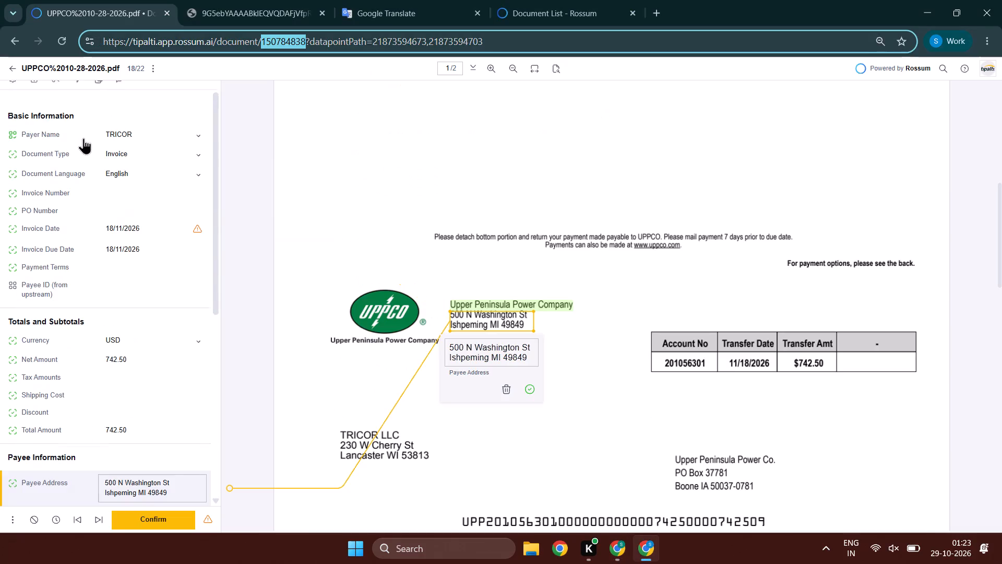
{"action": "left_click", "coordinate": [107, 135]}
{"action": "key", "text": "ctrl+c"}
{"action": "key", "text": "ctrl+c"}
{"action": "left_click", "coordinate": [120, 160]}
{"action": "left_click", "coordinate": [124, 181]}
Enter TRICOR as the Payer in the form and choose R for Review.
{"action": "key", "text": "alt+Tab"}
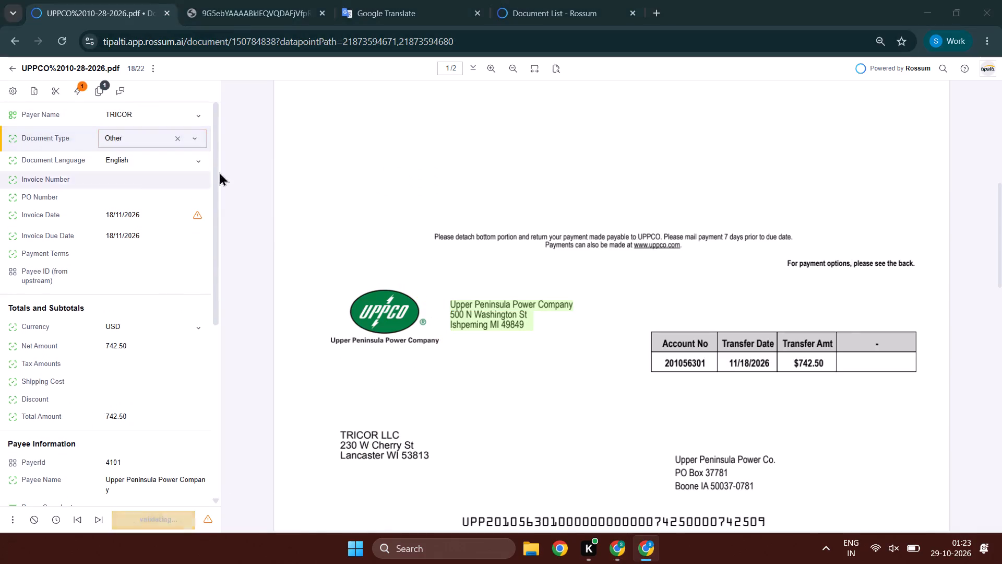
{"action": "left_click", "coordinate": [379, 231], "text": "ctrl"}
{"action": "key", "text": "ctrl+v"}
{"action": "left_click", "coordinate": [381, 236], "text": "ctrl"}
{"action": "key", "text": "ctrl+v"}
{"action": "left_click", "coordinate": [373, 305]}
{"action": "left_click", "coordinate": [374, 344]}
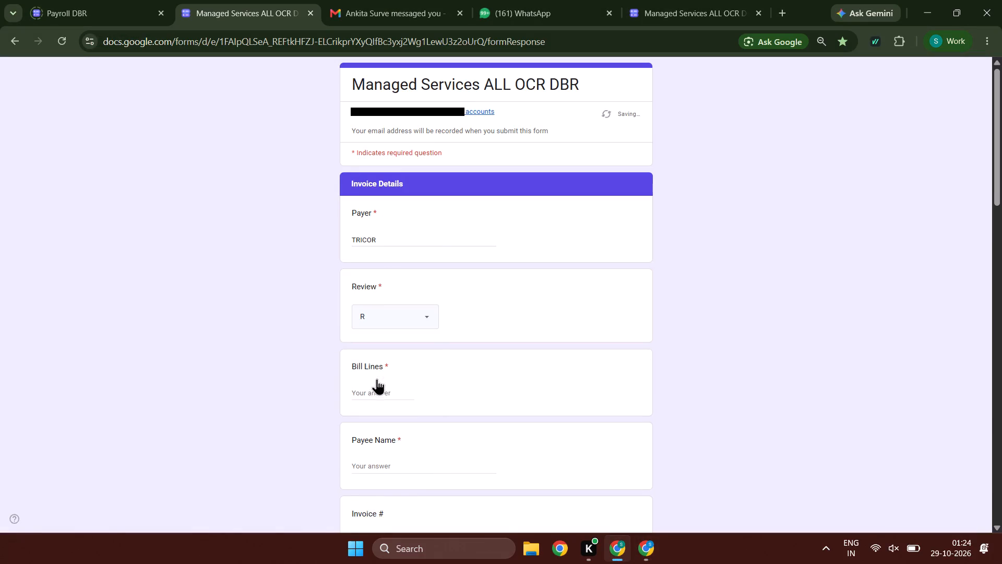
Enter 0 for Bill Lines in the UPPCO form response after checking the document in Rossum.
{"action": "left_click", "coordinate": [377, 387]}
{"action": "key", "text": "alt+Tab"}
{"action": "scroll", "coordinate": [18, 321], "scroll_direction": "down", "scroll_amount": 2}
{"action": "key", "text": "alt+Tab"}
{"action": "key", "text": "0"}
{"action": "key", "text": "Tab"}
Copy the matched payee Upper Peninsula Power Company (-) from Rossum into the form's Payee Name.
{"action": "key", "text": "alt+Tab"}
{"action": "left_click", "coordinate": [138, 415]}
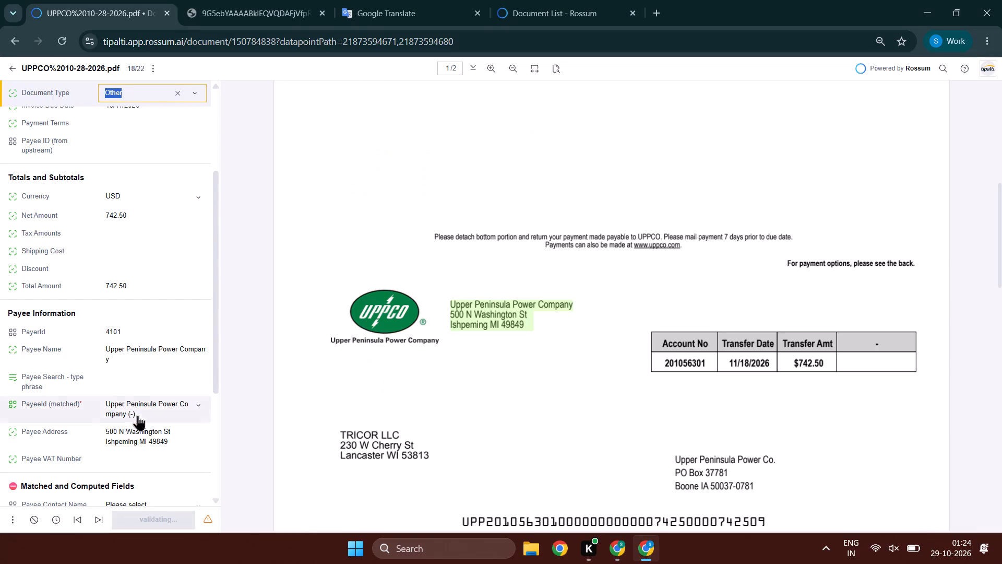
{"action": "key", "text": "ctrl+c"}
{"action": "key", "text": "ctrl+c"}
{"action": "key", "text": "alt+Tab"}
{"action": "key", "text": "ctrl+v"}
{"action": "key", "text": "Tab"}
Leave the invoice number blank and enter 18/11/2026 as both the invoice date and due date in the form.
{"action": "key", "text": "alt+Tab"}
{"action": "scroll", "coordinate": [187, 242], "scroll_direction": "up", "scroll_amount": 9}
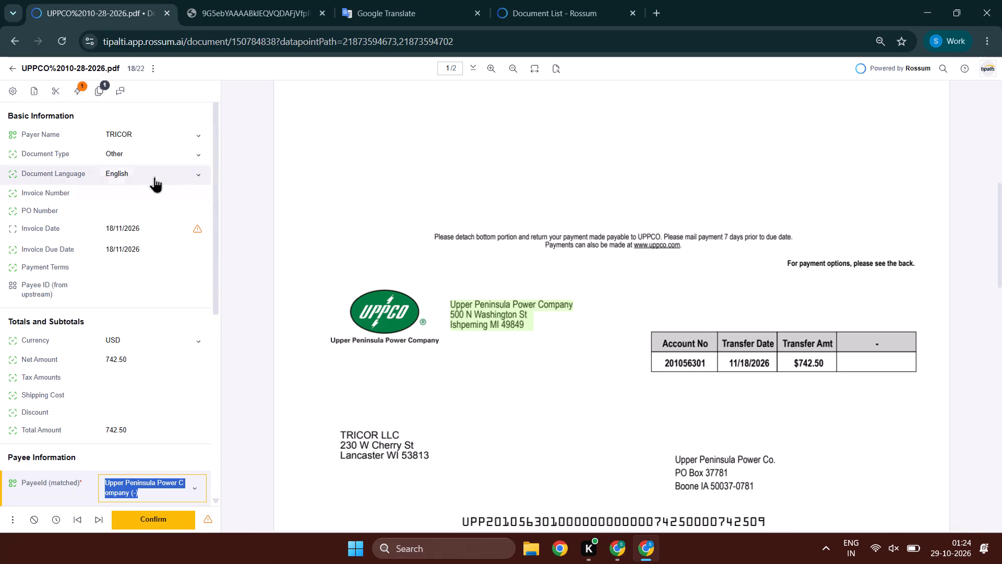
{"action": "key", "text": "alt+Tab"}
{"action": "key", "text": "Tab"}
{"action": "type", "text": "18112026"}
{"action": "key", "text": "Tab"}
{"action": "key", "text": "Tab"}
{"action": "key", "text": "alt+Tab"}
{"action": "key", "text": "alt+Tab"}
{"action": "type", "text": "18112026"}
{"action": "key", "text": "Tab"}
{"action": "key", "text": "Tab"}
Copy the UPPCO bill's net amount 742.50 from Rossum into the form's Total Amt.
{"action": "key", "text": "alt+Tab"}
{"action": "left_click_drag", "start_coordinate": [140, 362], "coordinate": [107, 362]}
{"action": "key", "text": "ctrl+c"}
{"action": "key", "text": "alt+Tab"}
{"action": "scroll", "coordinate": [576, 322], "scroll_direction": "down", "scroll_amount": 4}
{"action": "key", "text": "Tab"}
{"action": "key", "text": "Tab"}
{"action": "key", "text": "Tab"}
{"action": "key", "text": "ctrl+v"}
{"action": "key", "text": "Tab"}
Set the form's Currency to USD and both Foreign Language and Quality Analyst to NA.
{"action": "key", "text": "alt+Tab"}
{"action": "scroll", "coordinate": [0, 214], "scroll_direction": "up", "scroll_amount": 1}
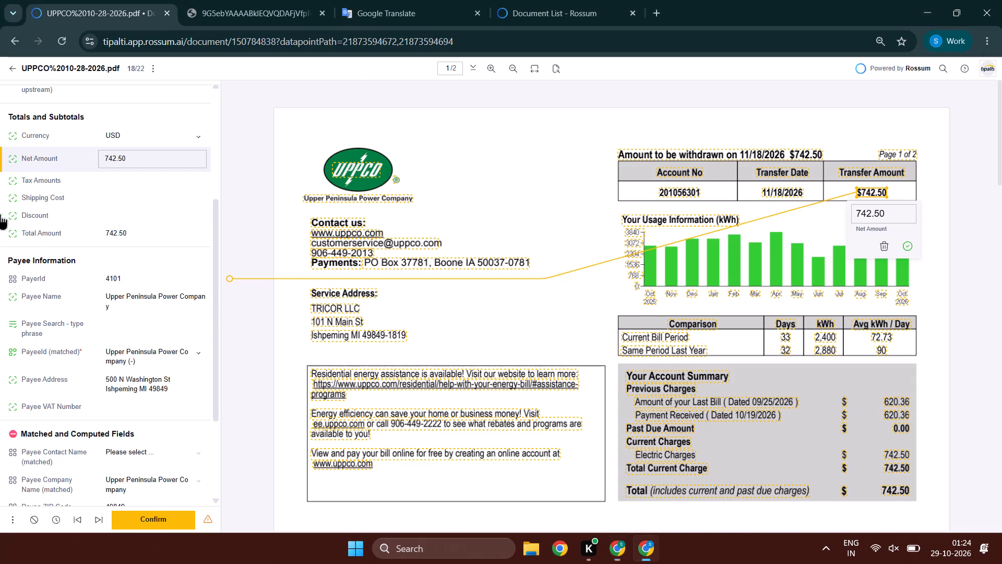
{"action": "key", "text": "alt+Tab"}
{"action": "type", "text": "us"}
{"action": "key", "text": "Tab"}
{"action": "type", "text": "nn"}
{"action": "key", "text": "Tab"}
{"action": "type", "text": "nnn"}
Enter 1 for Invoice Pages, choose the N option for Multiple Payees, and submit the UPPCO form response.
{"action": "key", "text": "Tab"}
{"action": "key", "text": "1"}
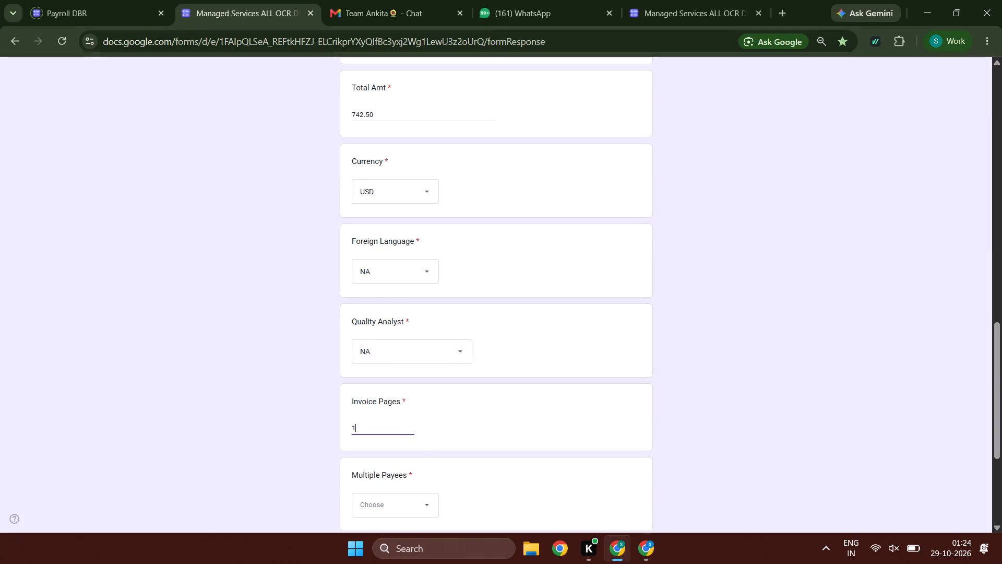
{"action": "key", "text": "Tab"}
{"action": "key", "text": "n"}
{"action": "key", "text": "Tab"}
{"action": "key", "text": "Tab"}
{"action": "key", "text": "space"}
{"action": "key", "text": "Tab"}
{"action": "key", "text": "Tab"}
{"action": "key", "text": "space"}
Accept the captured Invoice Due Date of the UPPCO bill in Rossum.
{"action": "key", "text": "alt+Tab"}
{"action": "scroll", "coordinate": [17, 208], "scroll_direction": "up", "scroll_amount": 7}
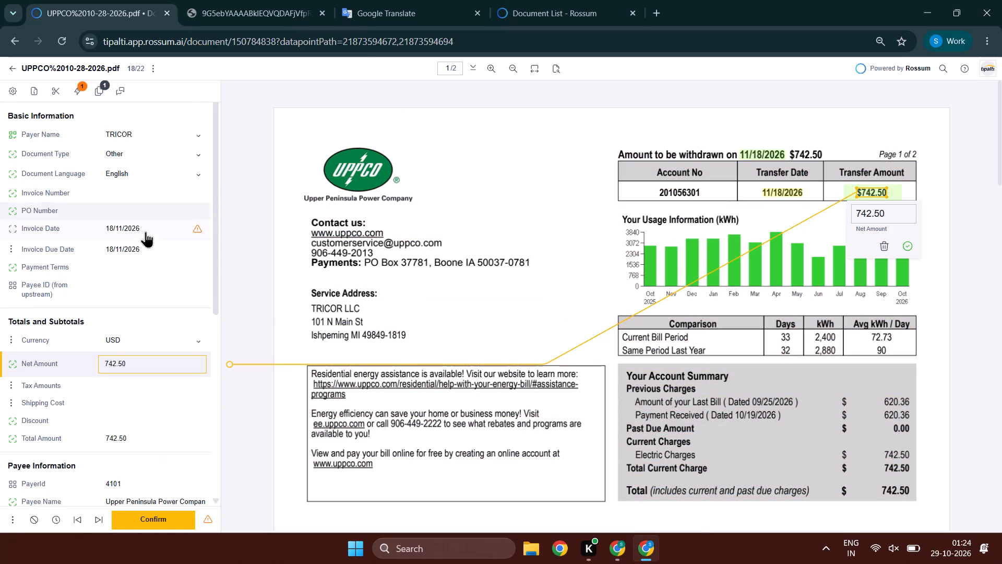
{"action": "left_click", "coordinate": [159, 245]}
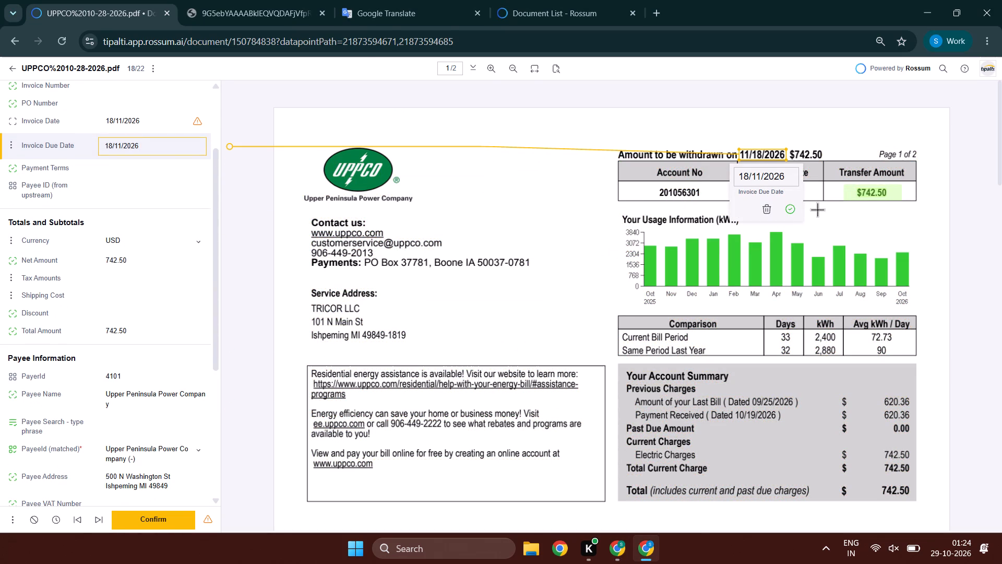
{"action": "left_click", "coordinate": [788, 212]}
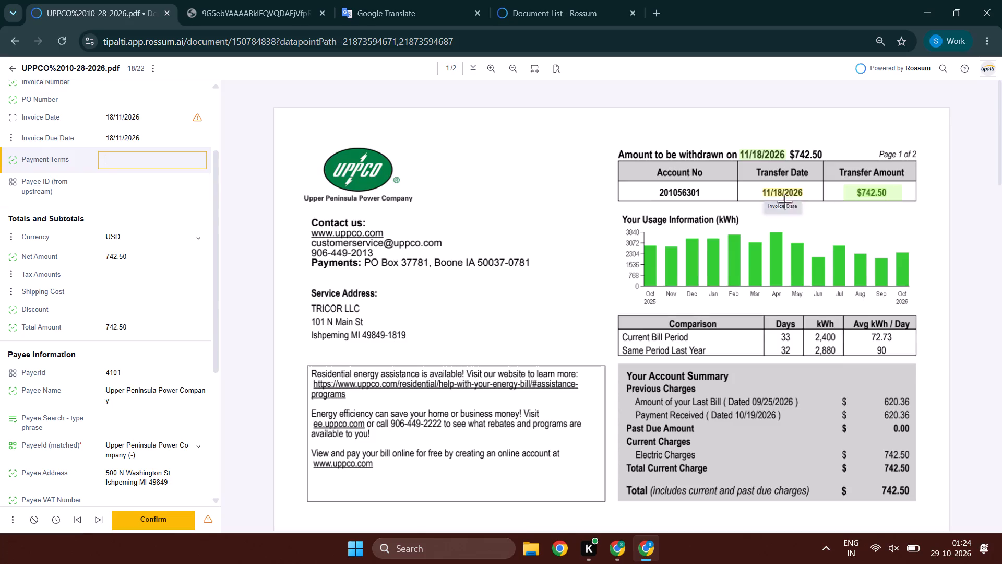
Look through the remaining UPPCO bill pages and confirm the document in Rossum.
{"action": "scroll", "coordinate": [784, 211], "scroll_direction": "down", "scroll_amount": 8}
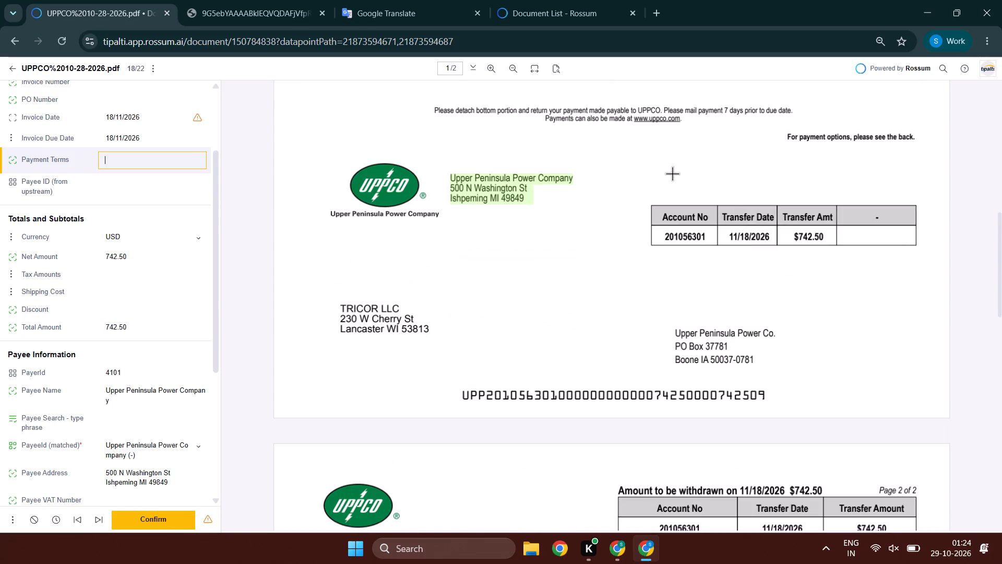
{"action": "scroll", "coordinate": [670, 174], "scroll_direction": "down", "scroll_amount": 5}
{"action": "double_click", "coordinate": [182, 514]}
Start another form response, include the email with the response, choose Rossum as the OCR, and continue to the Rossum section.
{"action": "key", "text": "alt+Tab"}
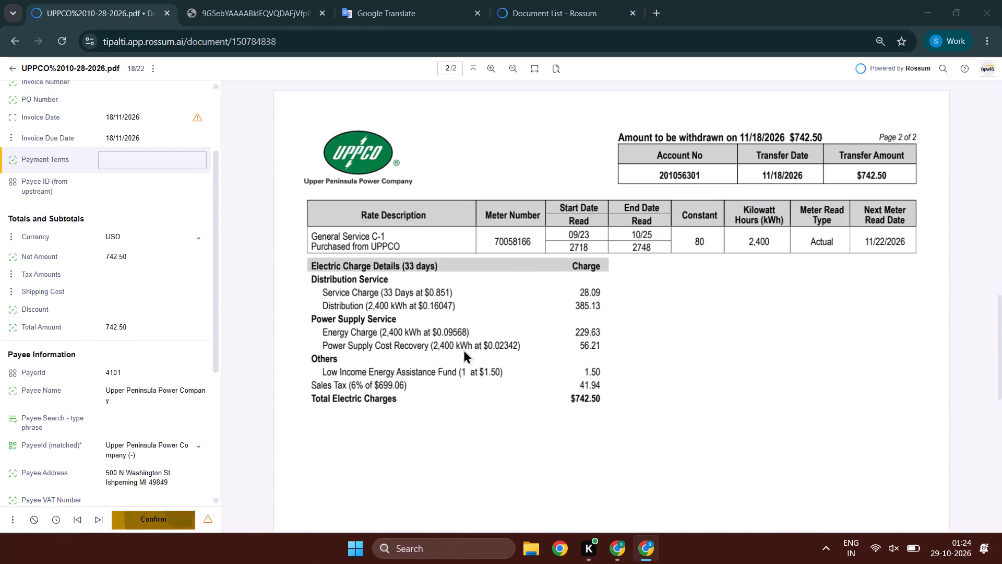
{"action": "left_click", "coordinate": [316, 244]}
{"action": "key", "text": "alt+Tab"}
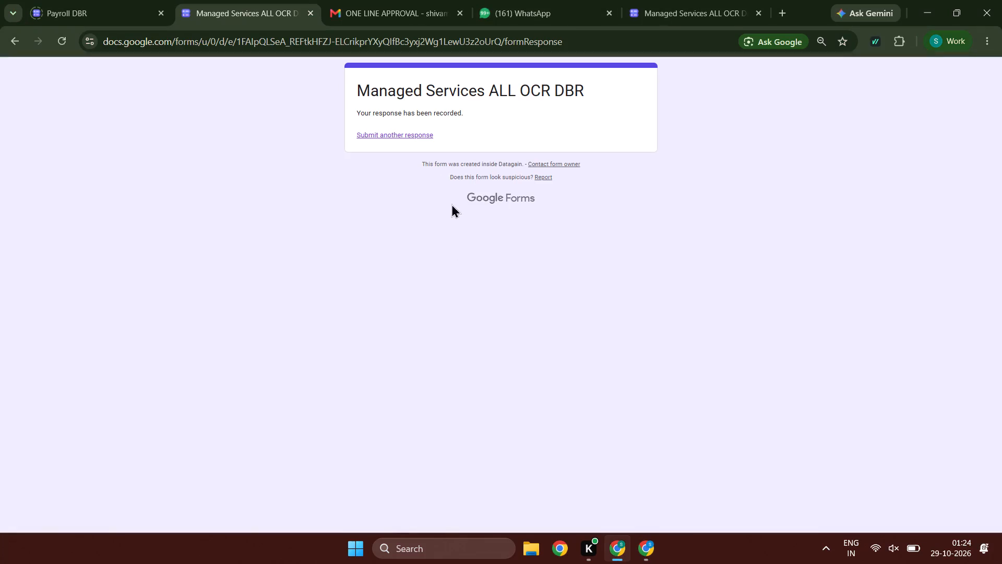
{"action": "double_click", "coordinate": [415, 138]}
{"action": "left_click_drag", "start_coordinate": [388, 218], "coordinate": [388, 222]}
{"action": "left_click", "coordinate": [394, 451]}
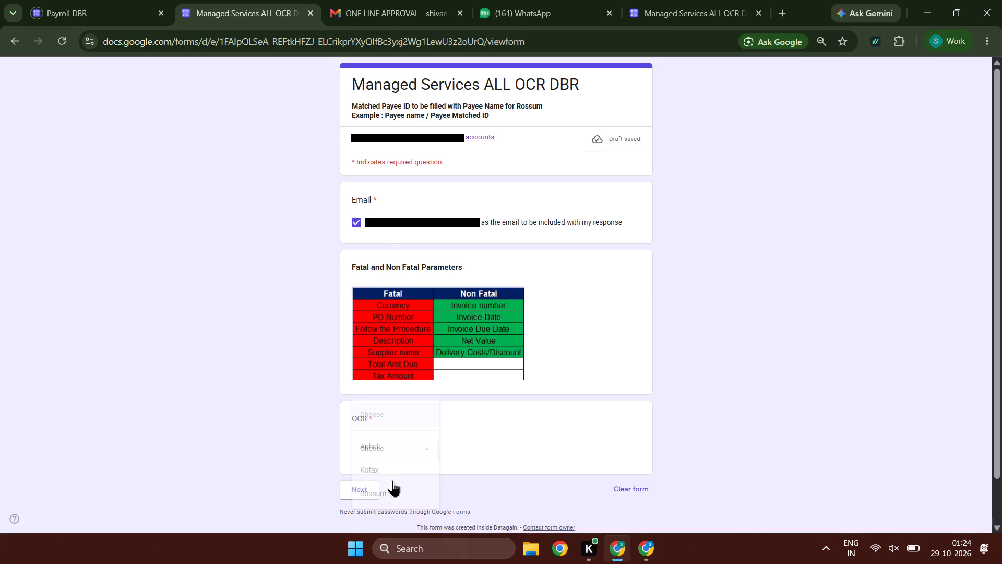
{"action": "left_click", "coordinate": [392, 480]}
{"action": "left_click", "coordinate": [383, 445]}
{"action": "triple_click", "coordinate": [366, 493]}
Review the Roiback account statement's captured dates, payment terms, currency and amounts in Rossum against the document.
{"action": "key", "text": "alt+Tab"}
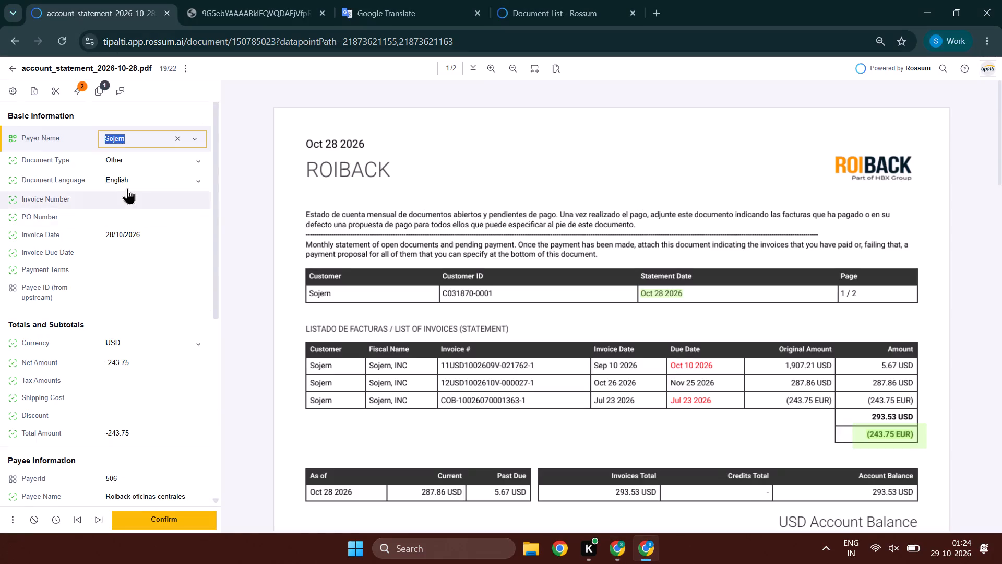
{"action": "left_click", "coordinate": [133, 208]}
{"action": "key", "text": "Tab"}
{"action": "key", "text": "Tab"}
{"action": "key", "text": "shift+Tab"}
{"action": "key", "text": "Tab"}
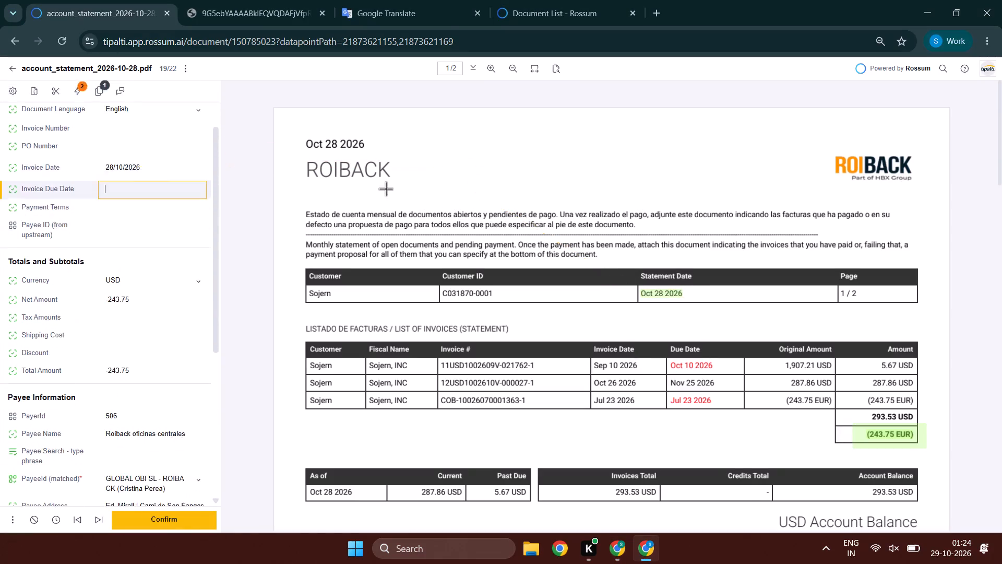
{"action": "scroll", "coordinate": [94, 195], "scroll_direction": "up", "scroll_amount": 4}
{"action": "key", "text": "Tab"}
{"action": "key", "text": "Tab"}
{"action": "key", "text": "Tab"}
{"action": "scroll", "coordinate": [550, 248], "scroll_direction": "down", "scroll_amount": 1}
{"action": "key", "text": "Tab"}
{"action": "key", "text": "Tab"}
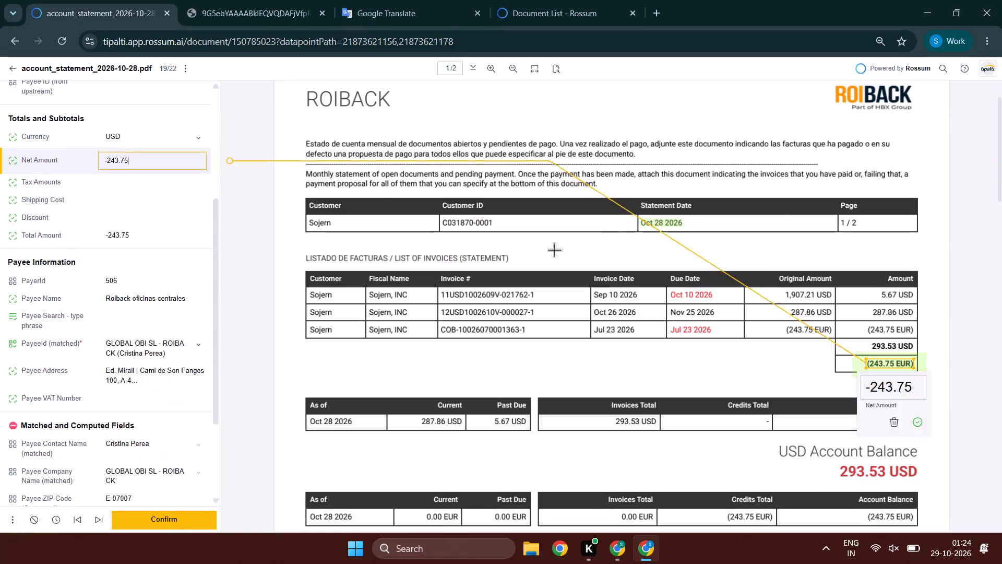
{"action": "key", "text": "Tab"}
{"action": "key", "text": "Tab"}
{"action": "scroll", "coordinate": [593, 258], "scroll_direction": "down", "scroll_amount": 3}
{"action": "key", "text": "Tab"}
{"action": "key", "text": "Tab"}
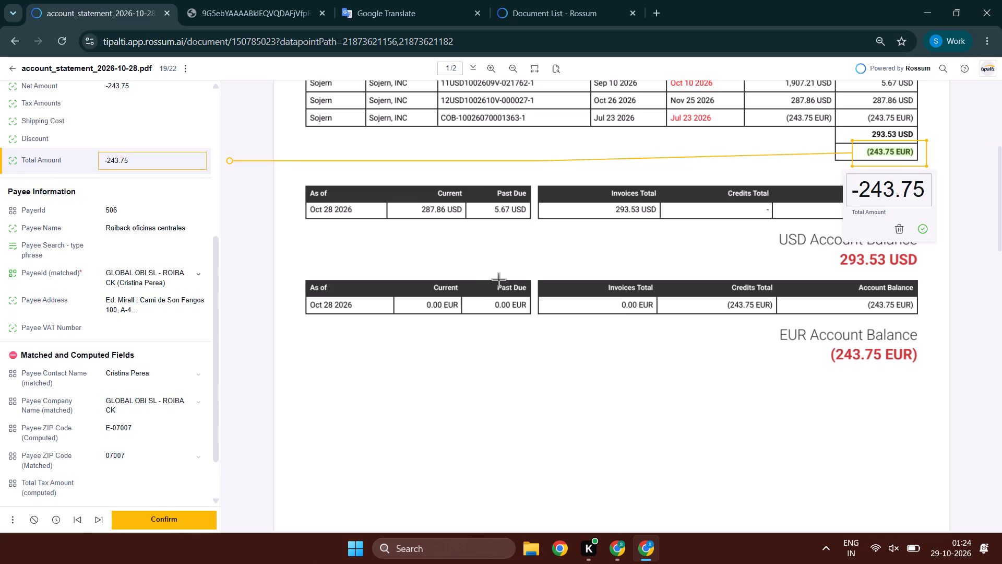
Review the Roiback statement's payee name, matched payee options, address and VAT fields against the remittance details.
{"action": "key", "text": "Tab"}
{"action": "key", "text": "Tab"}
{"action": "key", "text": "Tab"}
{"action": "key", "text": "shift+Tab"}
{"action": "key", "text": "shift+Tab"}
{"action": "key", "text": "Tab"}
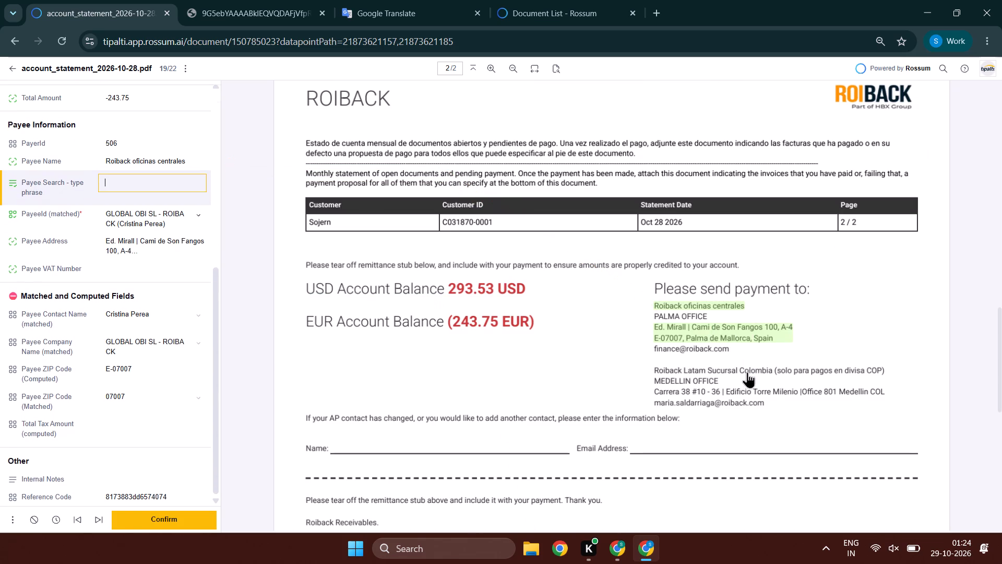
{"action": "key", "text": "Tab"}
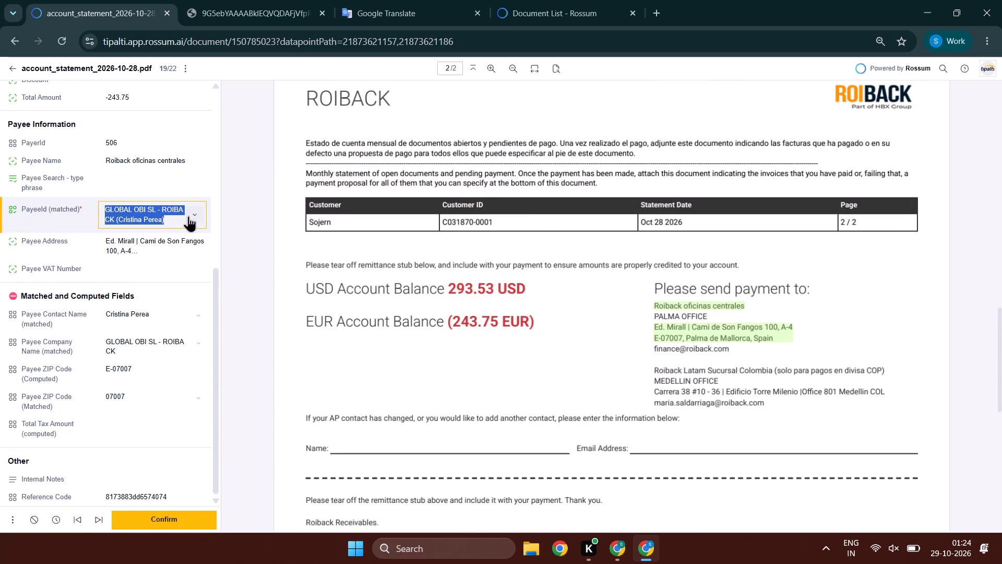
{"action": "left_click", "coordinate": [188, 216]}
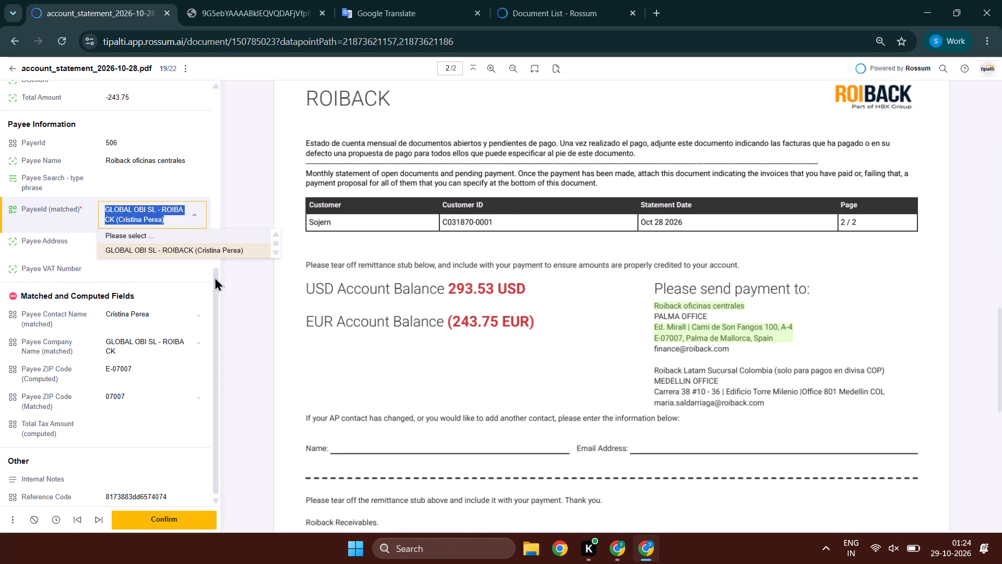
{"action": "left_click", "coordinate": [222, 248]}
{"action": "left_click", "coordinate": [185, 246]}
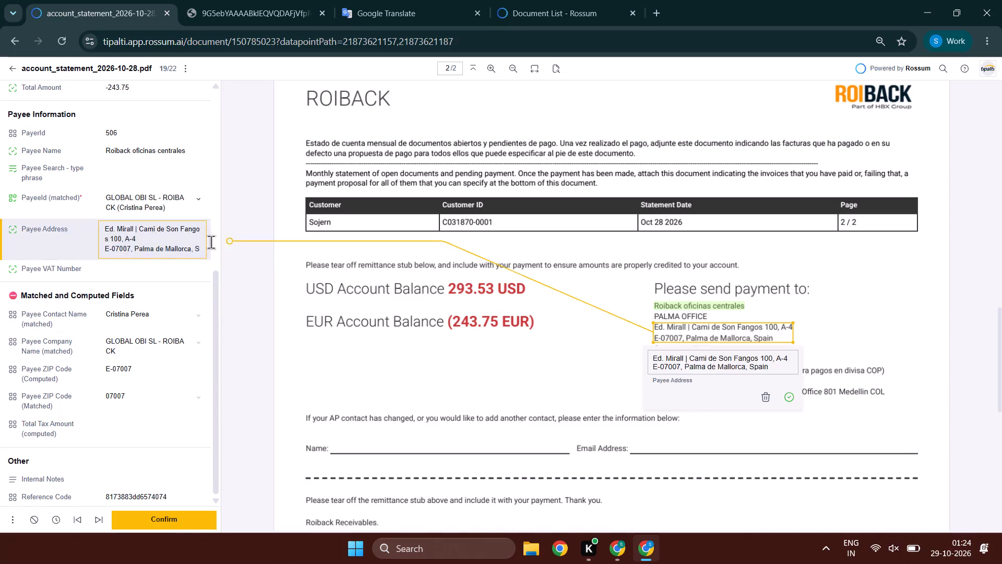
{"action": "key", "text": "Tab"}
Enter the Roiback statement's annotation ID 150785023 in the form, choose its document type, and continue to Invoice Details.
{"action": "double_click", "coordinate": [257, 32], "text": "ctrl"}
{"action": "key", "text": "ctrl+c"}
{"action": "key", "text": "ctrl+c"}
{"action": "key", "text": "alt+Tab"}
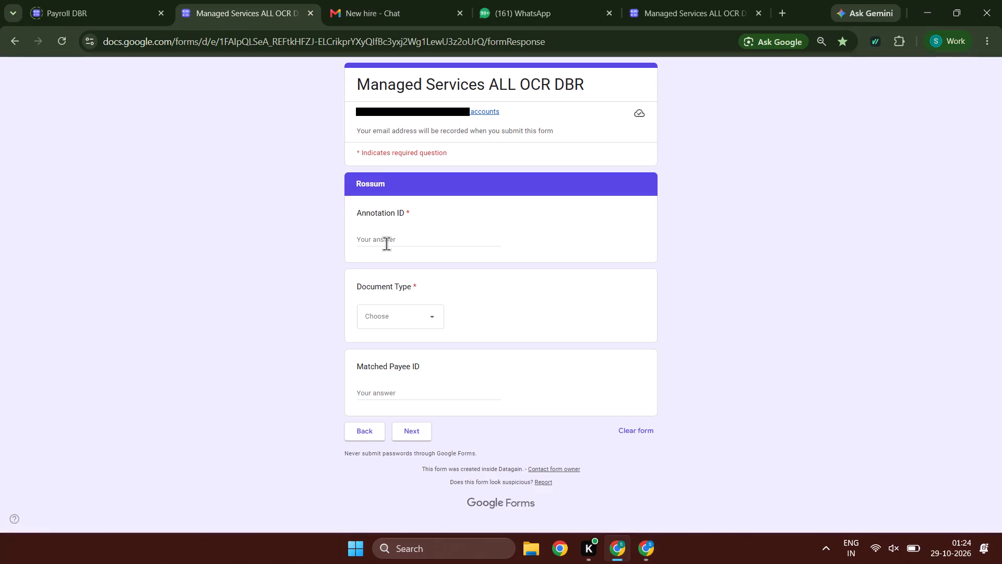
{"action": "left_click", "coordinate": [386, 243], "text": "ctrl"}
{"action": "key", "text": "ctrl+v"}
{"action": "left_click", "coordinate": [392, 326]}
{"action": "left_click", "coordinate": [392, 344]}
{"action": "double_click", "coordinate": [403, 436]}
Copy the payer name Sojern from Rossum into the form's Payer and choose R for Review.
{"action": "key", "text": "alt+Tab"}
{"action": "scroll", "coordinate": [90, 261], "scroll_direction": "up", "scroll_amount": 9}
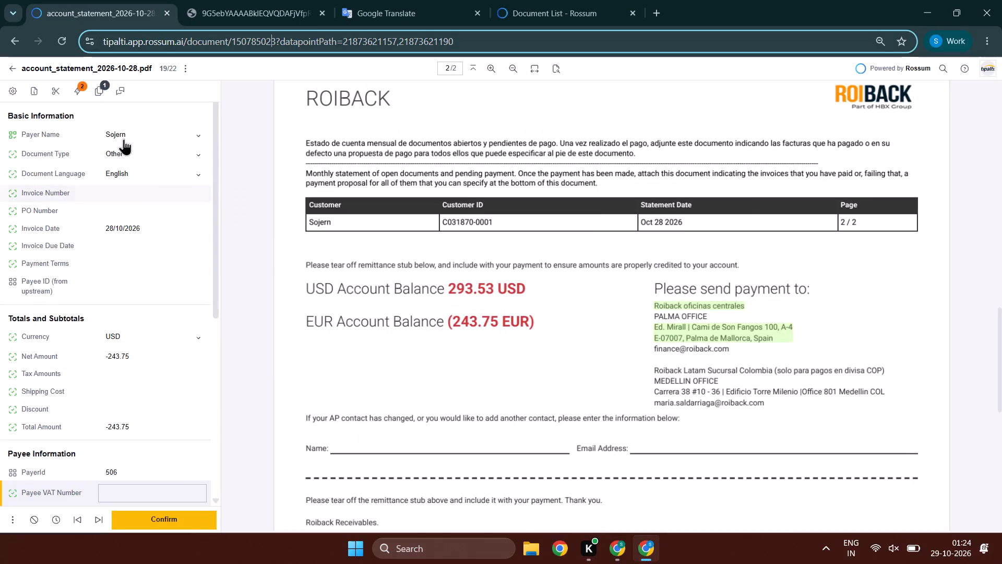
{"action": "left_click", "coordinate": [124, 136]}
{"action": "key", "text": "ctrl+c"}
{"action": "key", "text": "ctrl+c"}
{"action": "key", "text": "alt+Tab"}
{"action": "left_click", "coordinate": [403, 242], "text": "ctrl"}
{"action": "key", "text": "ctrl+v"}
{"action": "left_click", "coordinate": [377, 311]}
{"action": "left_click", "coordinate": [367, 358]}
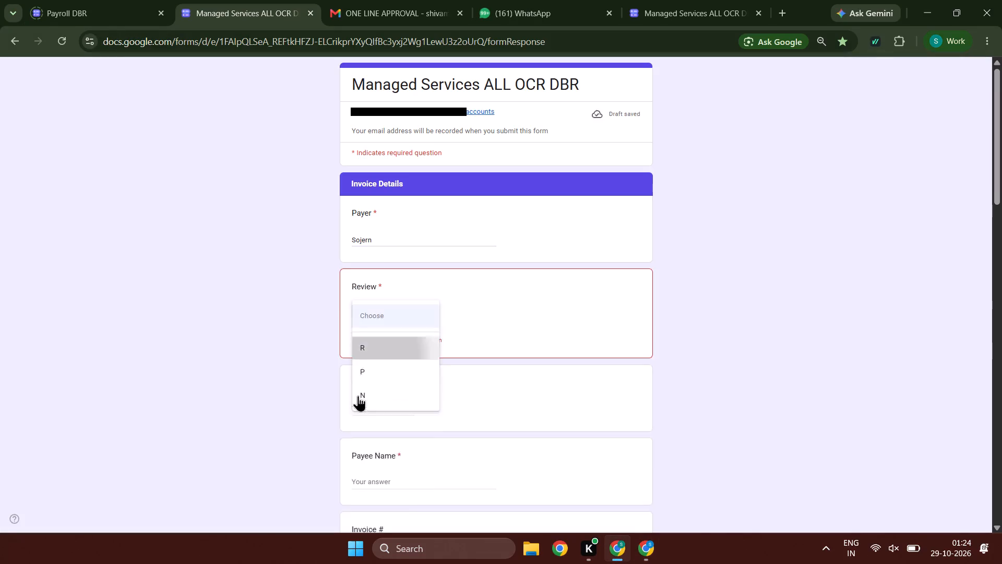
Enter 0 for Bill Lines in the Roiback form response after checking the document in Rossum.
{"action": "left_click", "coordinate": [372, 395]}
{"action": "key", "text": "alt+Tab"}
{"action": "scroll", "coordinate": [167, 382], "scroll_direction": "down", "scroll_amount": 2}
{"action": "key", "text": "alt+Tab"}
{"action": "key", "text": "0"}
{"action": "key", "text": "Tab"}
Copy the matched GLOBAL OBI SL - ROIBACK payee from Rossum into the form's Payee Name.
{"action": "key", "text": "alt+Tab"}
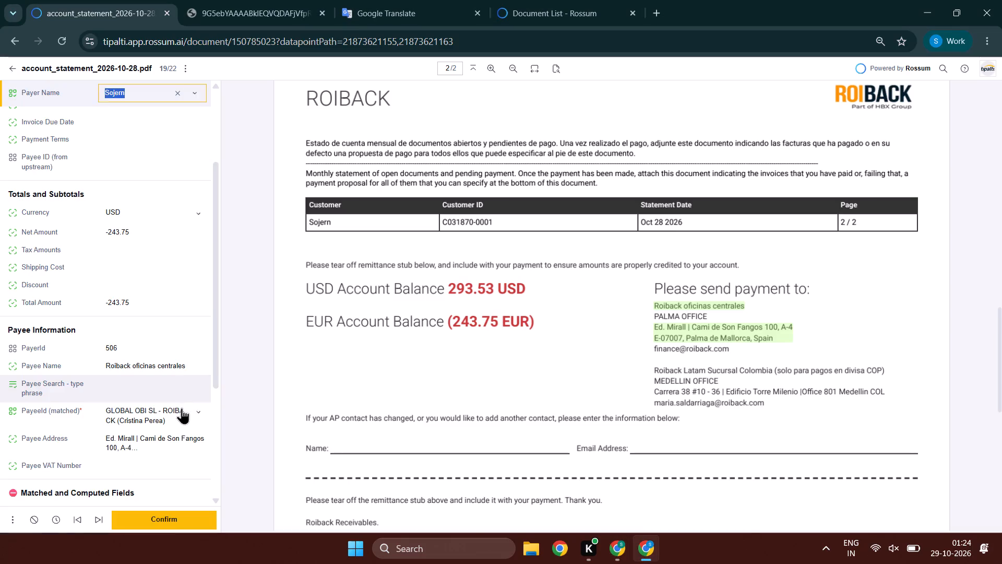
{"action": "left_click", "coordinate": [176, 415]}
{"action": "key", "text": "ctrl+c"}
{"action": "key", "text": "ctrl+c"}
{"action": "key", "text": "alt+Tab"}
{"action": "key", "text": "ctrl+v"}
{"action": "key", "text": "Tab"}
Check the Roiback statement's date in Rossum and enter 20-10-2026 as the form's Invoice Date.
{"action": "key", "text": "alt+Tab"}
{"action": "scroll", "coordinate": [133, 327], "scroll_direction": "up", "scroll_amount": 8}
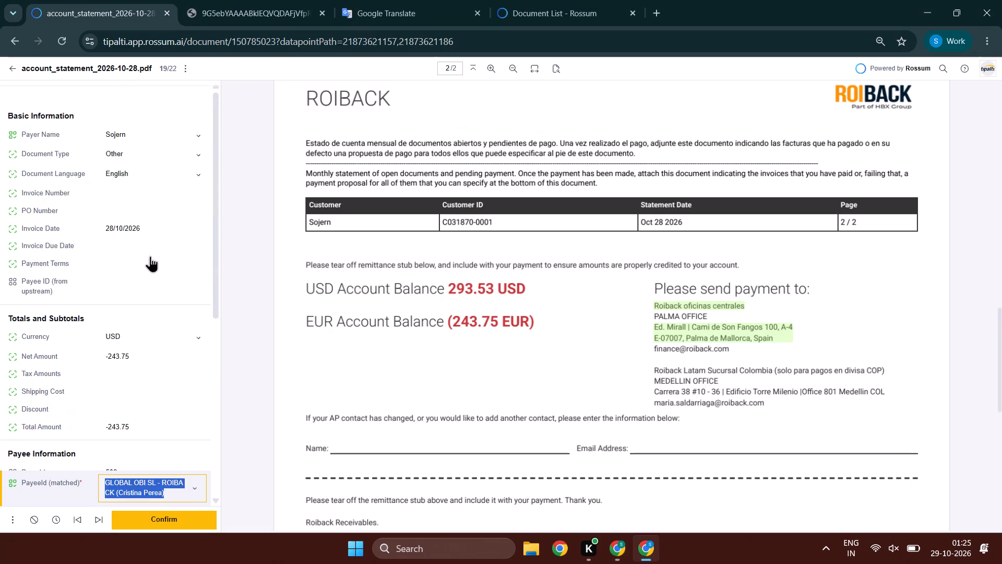
{"action": "key", "text": "alt+Tab"}
{"action": "key", "text": "Tab"}
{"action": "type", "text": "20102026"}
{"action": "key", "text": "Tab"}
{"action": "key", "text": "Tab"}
Copy the net amount -243.75 from Rossum into the form's Total Amt for the Roiback statement.
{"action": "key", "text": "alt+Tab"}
{"action": "left_click_drag", "start_coordinate": [146, 361], "coordinate": [84, 361]}
{"action": "key", "text": "ctrl+c"}
{"action": "key", "text": "ctrl+c"}
{"action": "key", "text": "alt+Tab"}
{"action": "scroll", "coordinate": [532, 316], "scroll_direction": "down", "scroll_amount": 5, "text": "alt"}
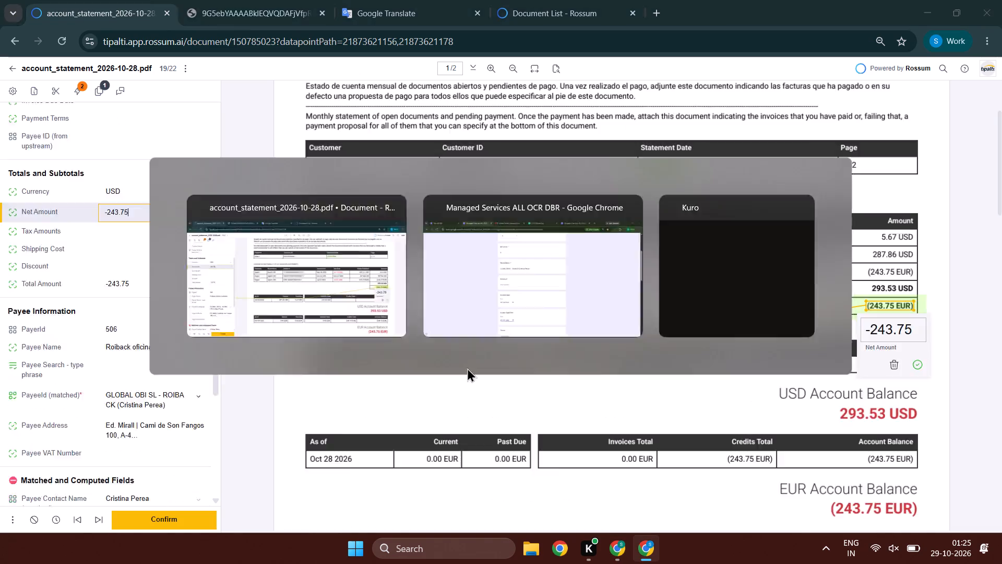
{"action": "key", "text": "Tab"}
{"action": "key", "text": "Tab"}
{"action": "key", "text": "Tab"}
{"action": "scroll", "coordinate": [389, 441], "scroll_direction": "down", "scroll_amount": 4}
{"action": "key", "text": "Tab"}
{"action": "left_click", "coordinate": [398, 428]}
{"action": "key", "text": "ctrl+v"}
{"action": "key", "text": "Tab"}
Set the form's Currency to USD, Foreign Language and Quality Analyst to NA, Invoice Pages to 1 and Multiple Payees to No.
{"action": "key", "text": "alt+Tab"}
{"action": "scroll", "coordinate": [0, 285], "scroll_direction": "up", "scroll_amount": 1}
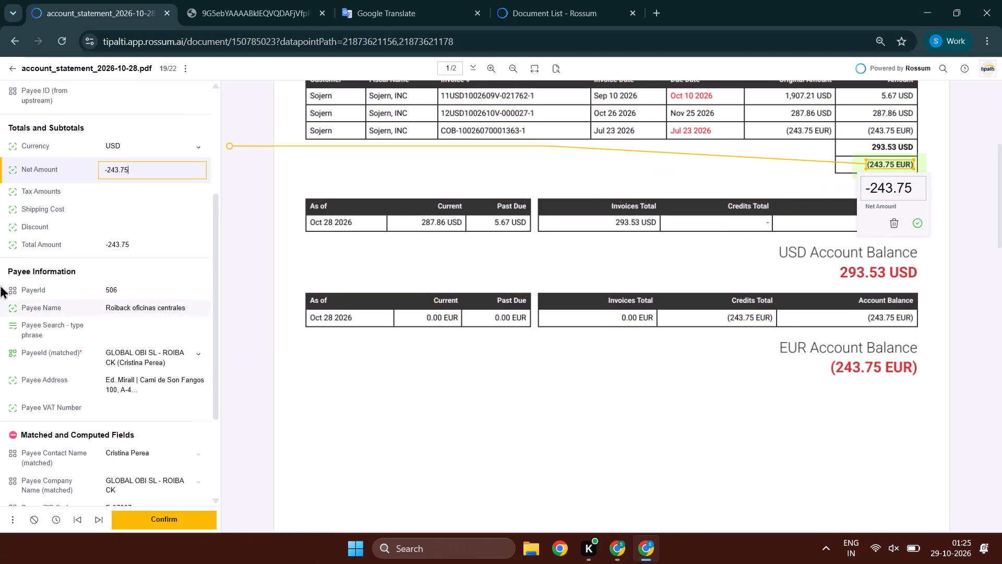
{"action": "key", "text": "alt+Tab"}
{"action": "type", "text": "us"}
{"action": "key", "text": "Tab"}
{"action": "type", "text": "nn"}
{"action": "key", "text": "Tab"}
{"action": "type", "text": "nnn"}
{"action": "key", "text": "Tab"}
{"action": "key", "text": "1"}
{"action": "key", "text": "Tab"}
{"action": "key", "text": "n"}
{"action": "key", "text": "Tab"}
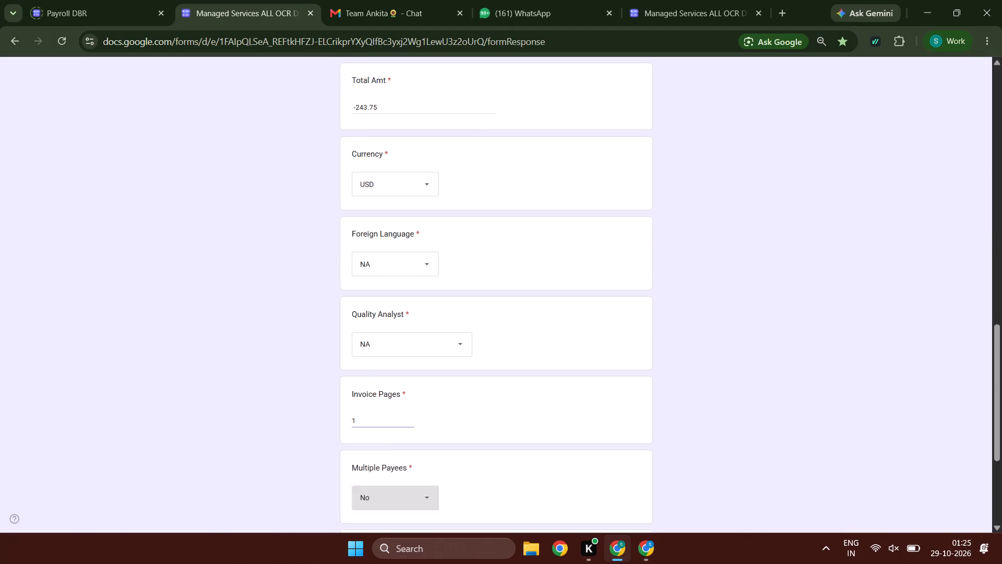
Request a copy of the responses and submit the Roiback form response.
{"action": "key", "text": "Tab"}
{"action": "key", "text": "space"}
{"action": "key", "text": "Tab"}
{"action": "key", "text": "Tab"}
{"action": "key", "text": "space"}
Confirm the Roiback account statement in Rossum.
{"action": "key", "text": "alt+Tab"}
{"action": "left_click", "coordinate": [126, 516]}
{"action": "left_click", "coordinate": [129, 519]}
Start another form response with the email included, choose Rossum as the OCR, and continue to the Rossum section.
{"action": "key", "text": "alt+Tab"}
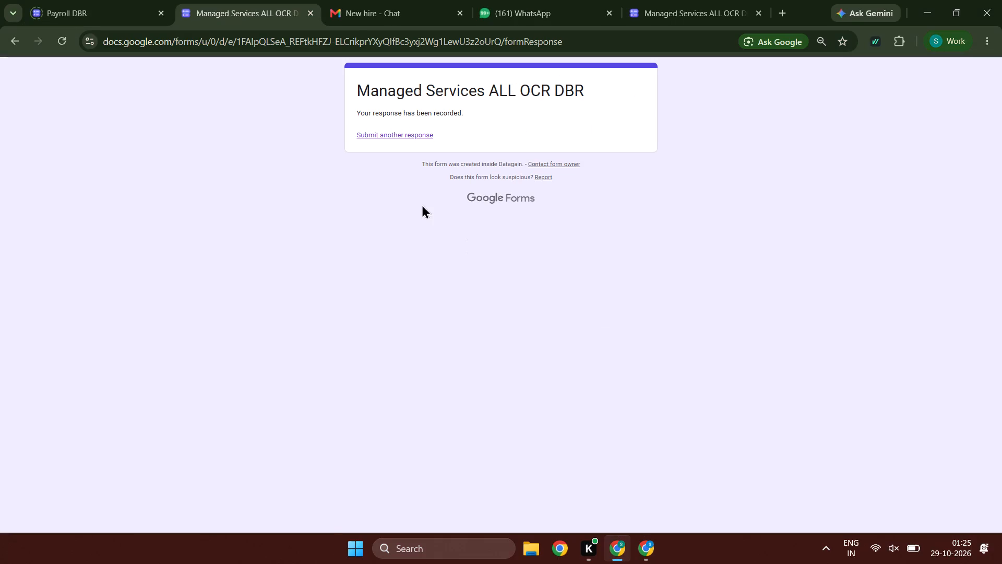
{"action": "double_click", "coordinate": [428, 134]}
{"action": "left_click", "coordinate": [370, 219]}
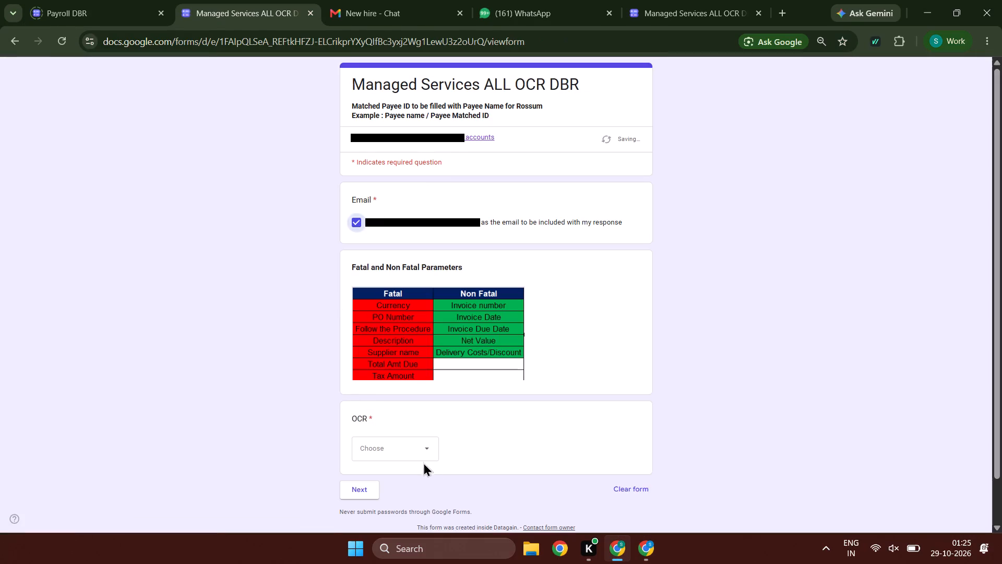
{"action": "left_click", "coordinate": [396, 460]}
{"action": "left_click", "coordinate": [390, 492]}
{"action": "triple_click", "coordinate": [364, 500]}
{"action": "double_click", "coordinate": [364, 488]}
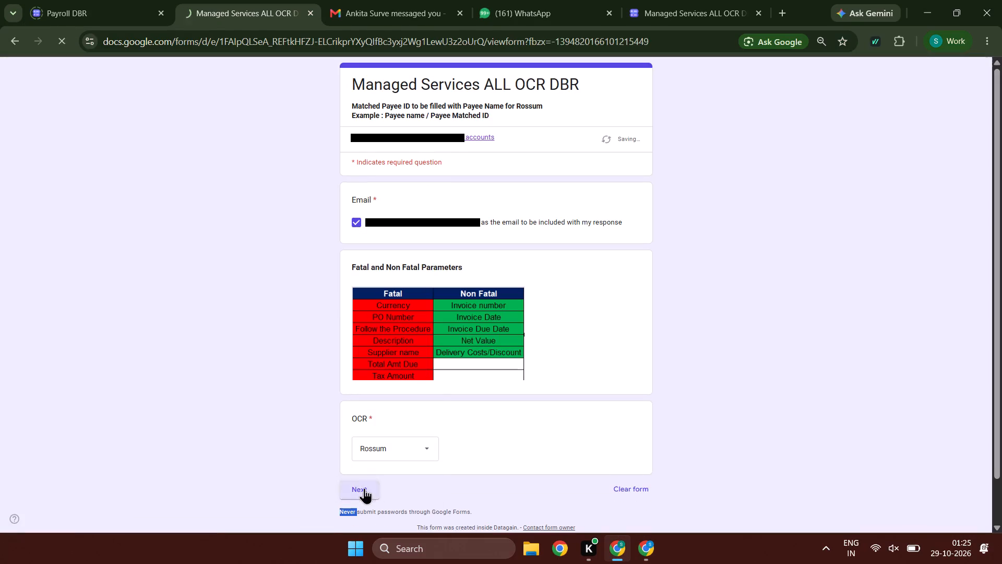
Set the timecard's document language to English in Rossum.
{"action": "key", "text": "alt+Tab"}
{"action": "left_click", "coordinate": [107, 188]}
{"action": "key", "text": "Tab"}
{"action": "key", "text": "Tab"}
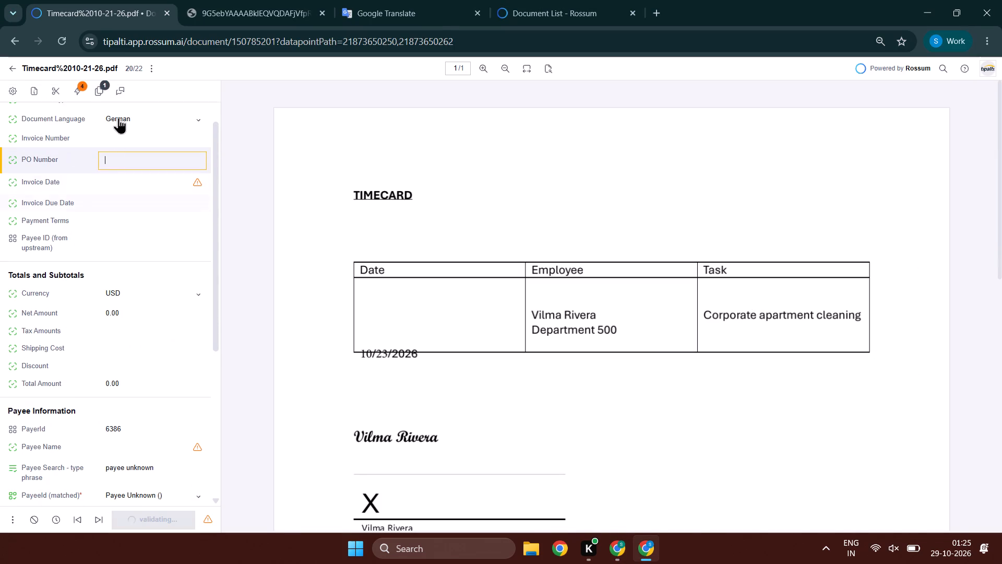
{"action": "left_click", "coordinate": [118, 118]}
{"action": "left_click", "coordinate": [122, 216]}
Enter "not an invoice" in the timecard's Internal Notes in Rossum.
{"action": "scroll", "coordinate": [101, 254], "scroll_direction": "down", "scroll_amount": 2}
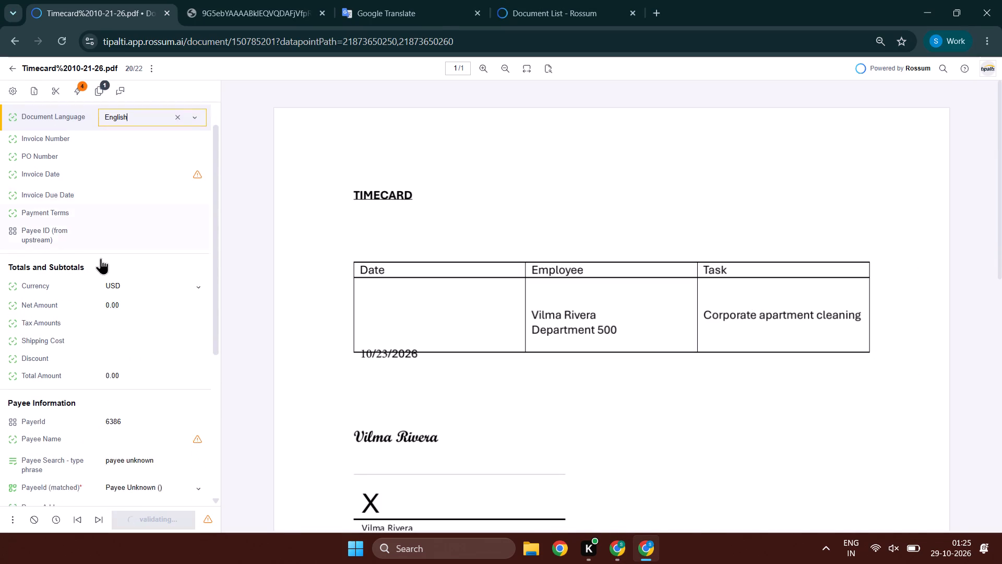
{"action": "scroll", "coordinate": [126, 355], "scroll_direction": "down", "scroll_amount": 5}
{"action": "left_click", "coordinate": [151, 472]}
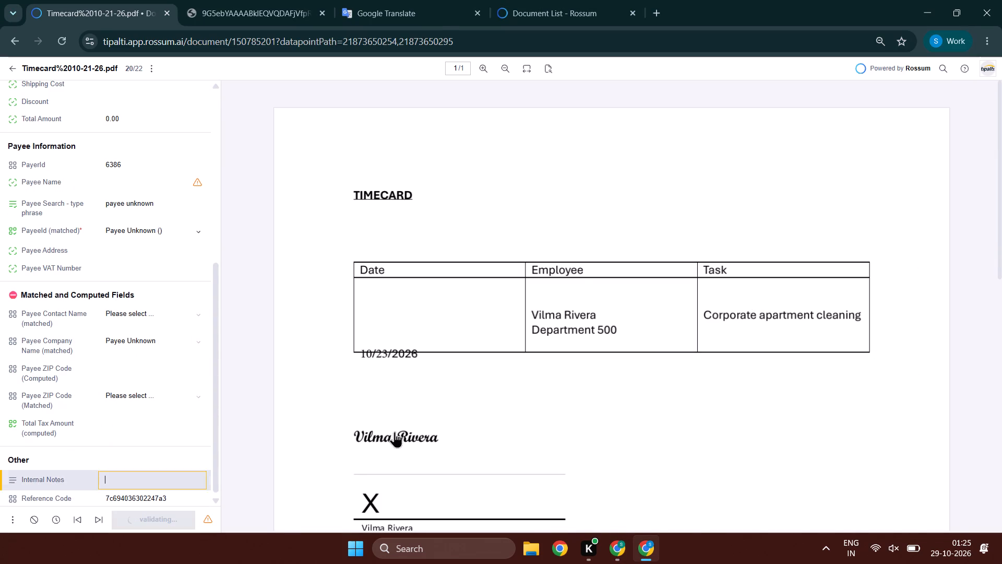
{"action": "scroll", "coordinate": [525, 387], "scroll_direction": "down", "scroll_amount": 6}
{"action": "type", "text": "not an invoice"}
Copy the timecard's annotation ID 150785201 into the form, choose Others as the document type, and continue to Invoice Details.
{"action": "double_click", "coordinate": [271, 38], "text": "ctrl"}
{"action": "key", "text": "ctrl+c"}
{"action": "key", "text": "ctrl+c"}
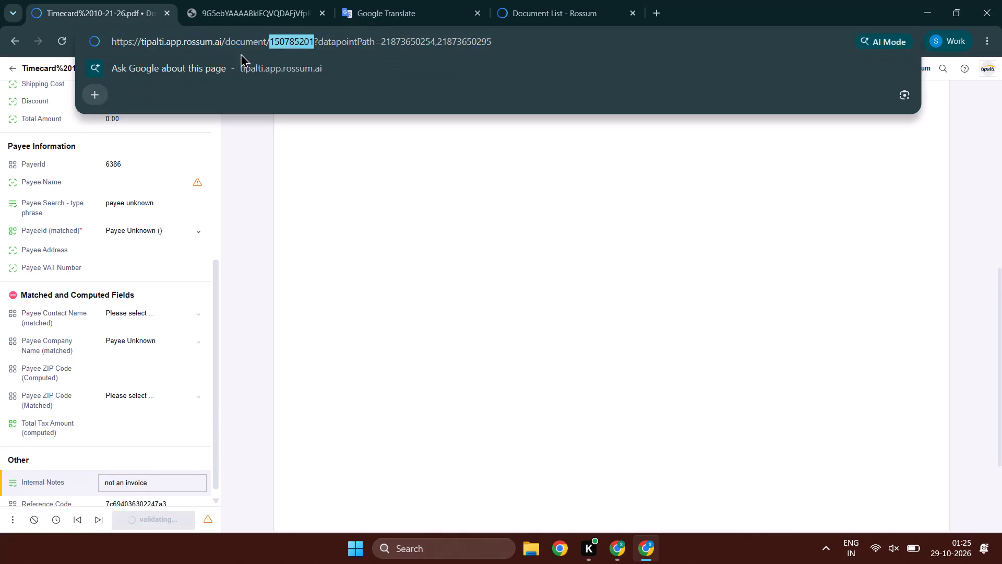
{"action": "key", "text": "alt+Tab"}
{"action": "left_click", "coordinate": [407, 239], "text": "ctrl"}
{"action": "key", "text": "ctrl+v"}
{"action": "left_click", "coordinate": [397, 336]}
{"action": "left_click", "coordinate": [409, 317]}
{"action": "left_click", "coordinate": [408, 397]}
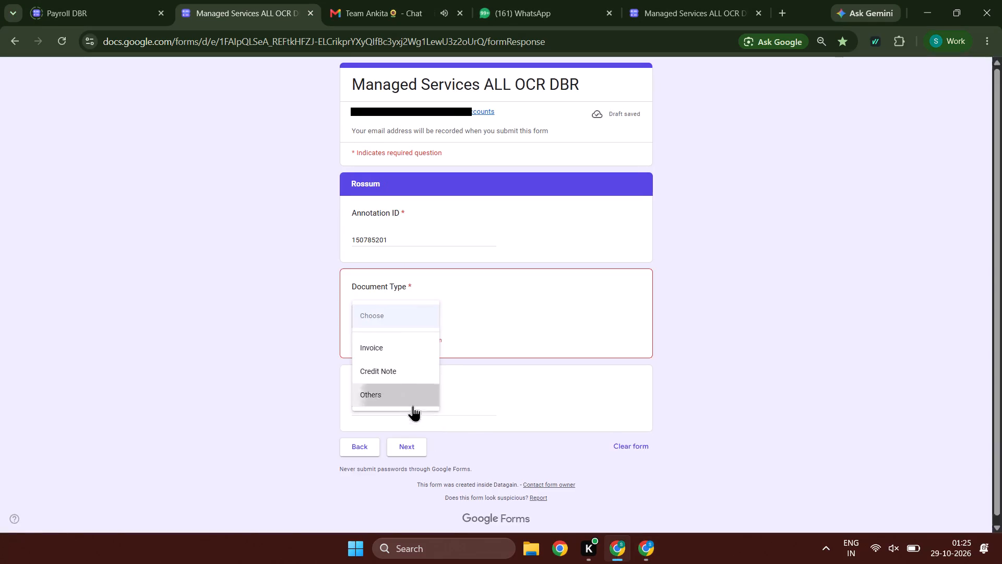
{"action": "left_click", "coordinate": [408, 425]}
{"action": "left_click", "coordinate": [405, 426]}
Copy the payer name BioTissue from Rossum into the form's Payer and choose R for Review.
{"action": "key", "text": "alt+Tab"}
{"action": "scroll", "coordinate": [197, 319], "scroll_direction": "up", "scroll_amount": 8}
{"action": "left_click", "coordinate": [123, 128], "text": "ctrl"}
{"action": "key", "text": "ctrl+c"}
{"action": "key", "text": "ctrl+c"}
{"action": "key", "text": "alt+Tab"}
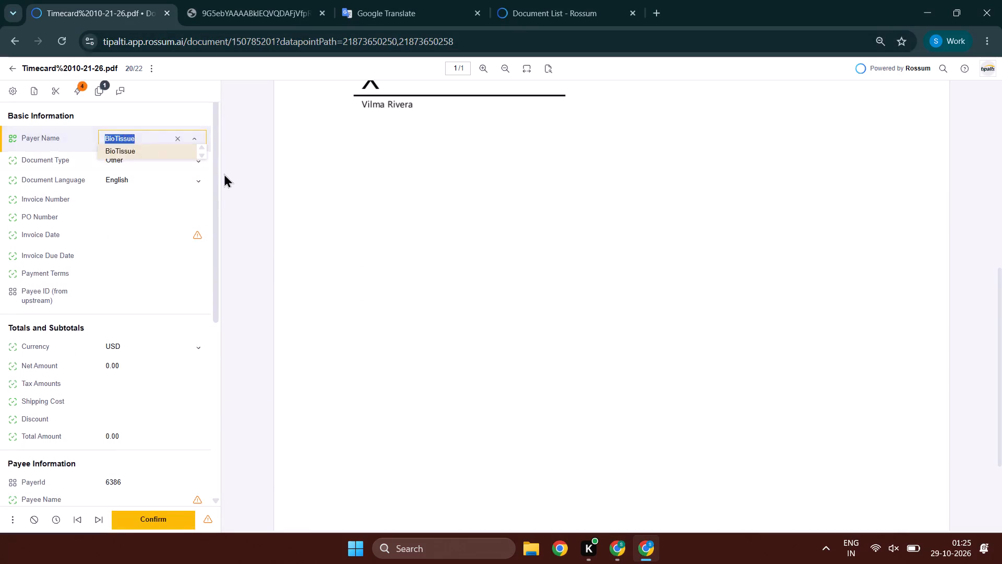
{"action": "left_click", "coordinate": [378, 244], "text": "ctrl"}
{"action": "key", "text": "ctrl+v"}
{"action": "left_click", "coordinate": [374, 301]}
{"action": "left_click", "coordinate": [389, 328]}
{"action": "left_click", "coordinate": [386, 350]}
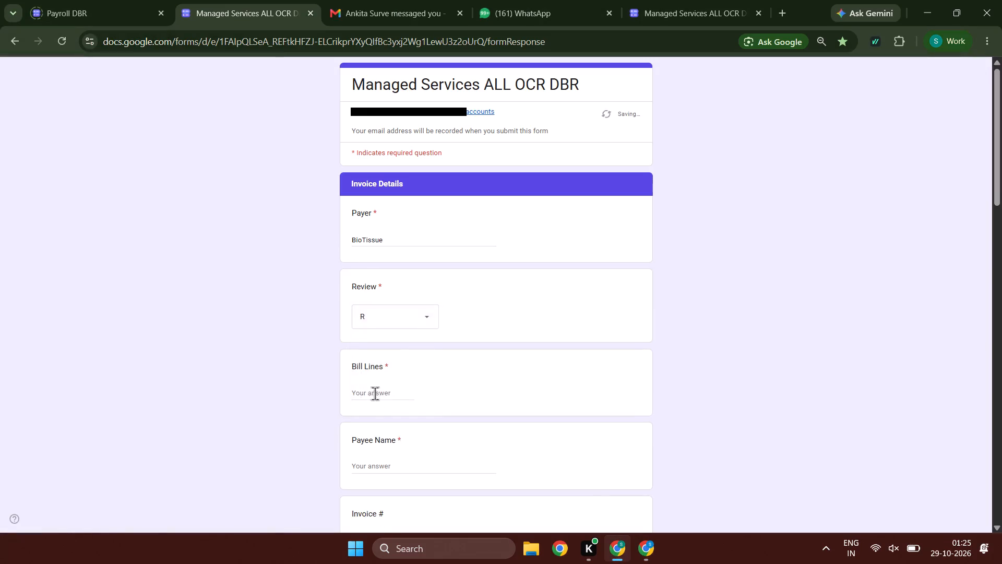
Check the timecard's fields in Rossum and enter .0 for Bill Lines in the form.
{"action": "left_click", "coordinate": [375, 393]}
{"action": "key", "text": "alt+Tab"}
{"action": "scroll", "coordinate": [128, 304], "scroll_direction": "down", "scroll_amount": 3}
{"action": "key", "text": "alt+Tab"}
{"action": "type", "text": ".0"}
{"action": "key", "text": "Tab"}
Copy the matched payee, Payee Unknown (), from Rossum into the form's Payee Name.
{"action": "key", "text": "alt+Tab"}
{"action": "left_click", "coordinate": [139, 405]}
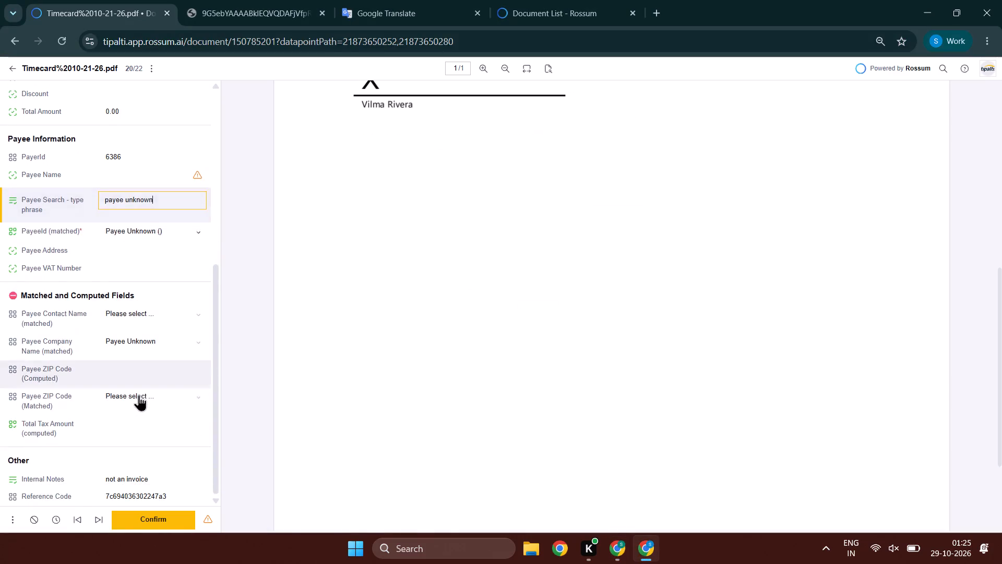
{"action": "key", "text": "Tab"}
{"action": "key", "text": "ctrl+c"}
{"action": "key", "text": "alt+Tab"}
{"action": "key", "text": "ctrl+v"}
Enter 0.00 as the timecard's Total Amt in the form, leaving the optional invoice fields blank.
{"action": "scroll", "coordinate": [495, 321], "scroll_direction": "down", "scroll_amount": 6}
{"action": "left_click", "coordinate": [375, 446]}
{"action": "left_click", "coordinate": [376, 453]}
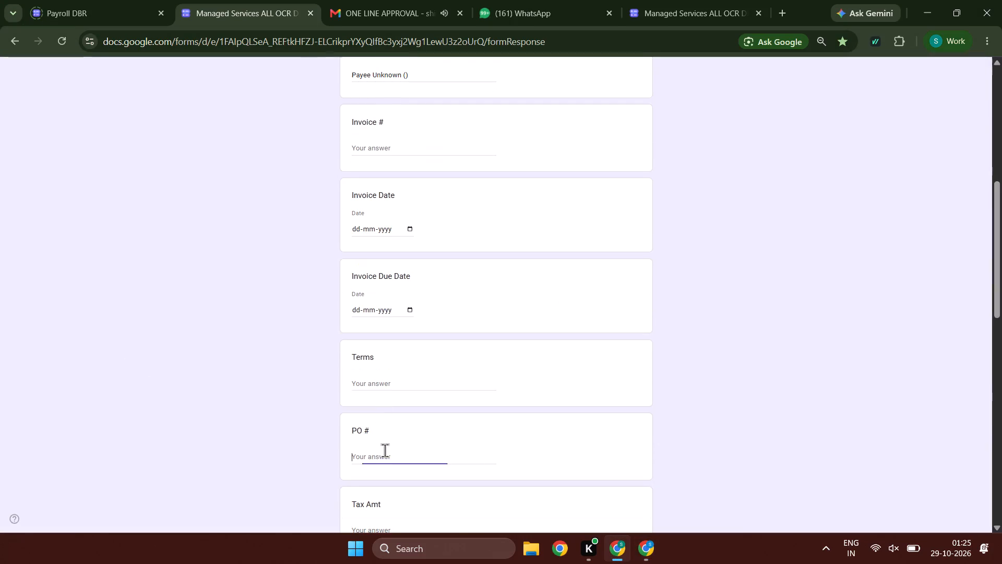
{"action": "key", "text": "Tab"}
{"action": "key", "text": "Tab"}
{"action": "key", "text": "0"}
{"action": "key", "text": "Return"}
{"action": "type", "text": ".00"}
{"action": "key", "text": "Tab"}
Set the form's Currency to USD, Foreign Language and Quality Analyst to NA, Invoice Pages to 1 and Multiple Payees to No.
{"action": "type", "text": "us"}
{"action": "key", "text": "Tab"}
{"action": "type", "text": "nn"}
{"action": "key", "text": "Tab"}
{"action": "type", "text": "nnn"}
{"action": "key", "text": "Tab"}
{"action": "key", "text": "1"}
{"action": "key", "text": "Tab"}
{"action": "key", "text": "n"}
{"action": "key", "text": "Tab"}
Request a copy of the responses and submit the timecard's form response.
{"action": "key", "text": "Tab"}
{"action": "key", "text": "space"}
{"action": "key", "text": "Tab"}
{"action": "key", "text": "Tab"}
{"action": "key", "text": "space"}
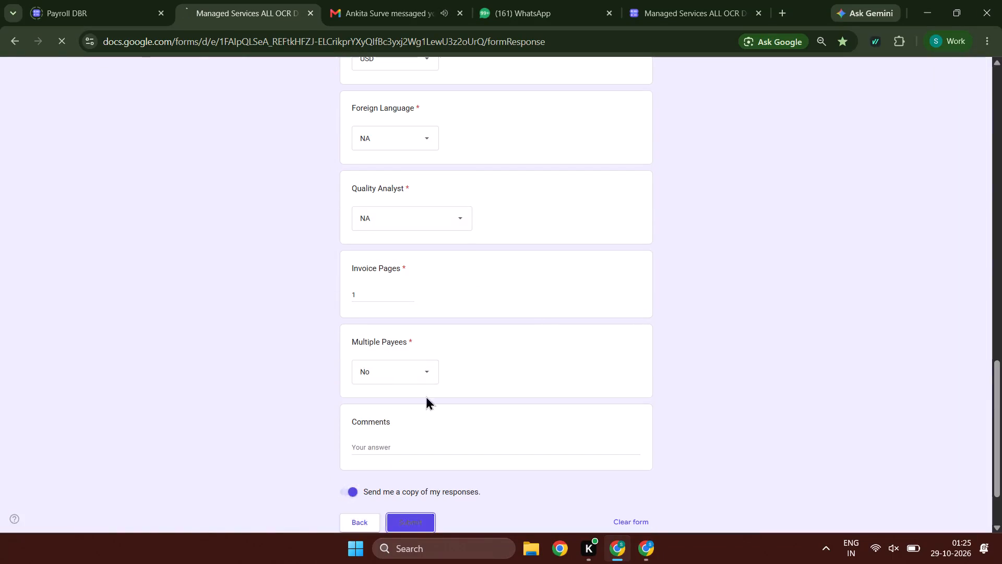
Confirm the timecard document in Rossum.
{"action": "key", "text": "alt+Tab"}
{"action": "double_click", "coordinate": [128, 523]}
Start another form response with the email included, choose Rossum as the OCR, and continue to the Rossum section.
{"action": "key", "text": "alt+Tab"}
{"action": "double_click", "coordinate": [407, 136]}
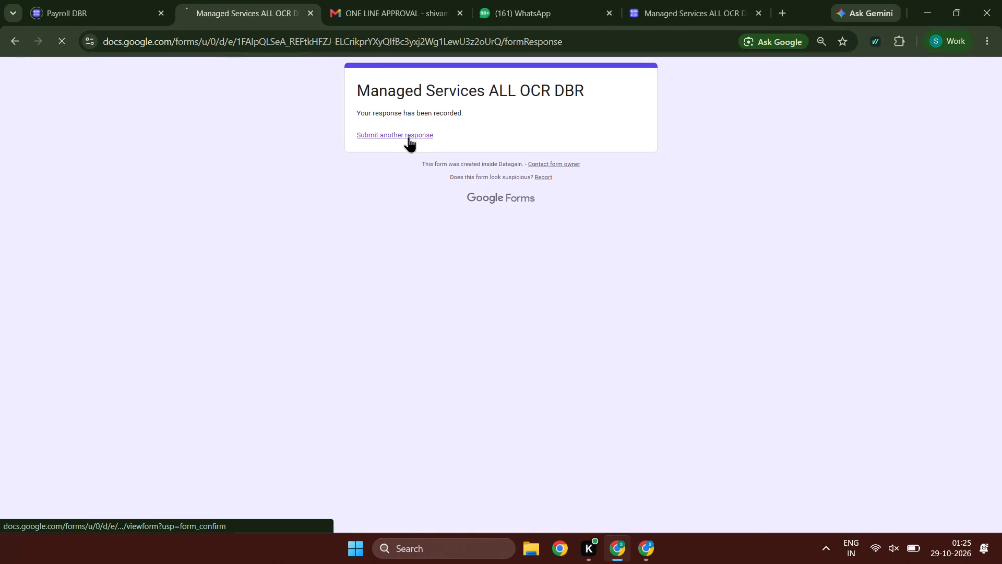
{"action": "left_click", "coordinate": [368, 226]}
{"action": "left_click", "coordinate": [408, 448]}
{"action": "left_click", "coordinate": [383, 490]}
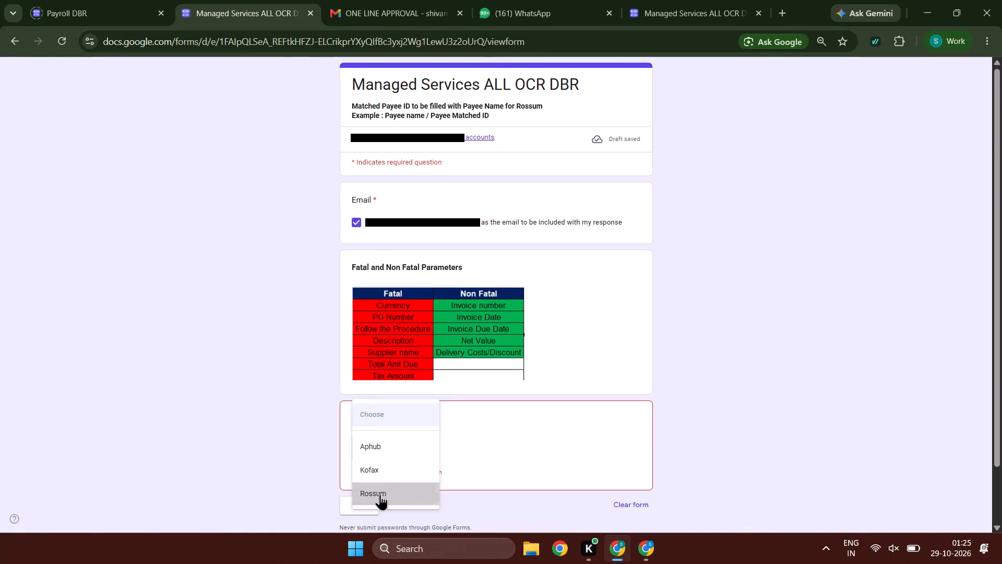
{"action": "double_click", "coordinate": [361, 494]}
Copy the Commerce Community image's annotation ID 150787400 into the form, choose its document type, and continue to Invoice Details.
{"action": "key", "text": "alt+Tab"}
{"action": "key", "text": "alt+Tab"}
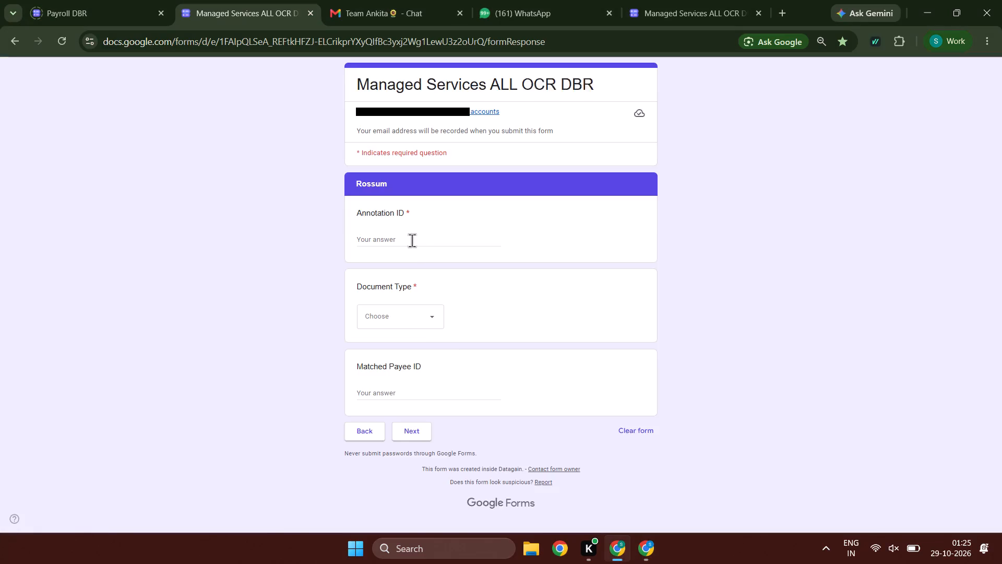
{"action": "left_click", "coordinate": [419, 244]}
{"action": "key", "text": "alt+Tab"}
{"action": "left_click", "coordinate": [266, 51]}
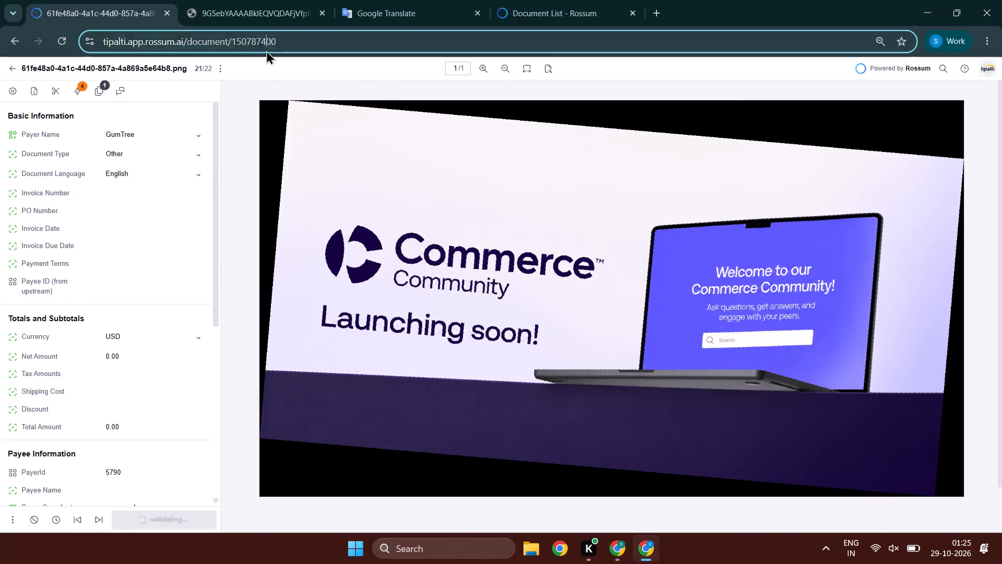
{"action": "double_click", "coordinate": [266, 48], "text": "ctrl"}
{"action": "key", "text": "ctrl+c"}
{"action": "key", "text": "ctrl+c"}
{"action": "key", "text": "alt+Tab"}
{"action": "key", "text": "ctrl+v"}
{"action": "left_click", "coordinate": [407, 316]}
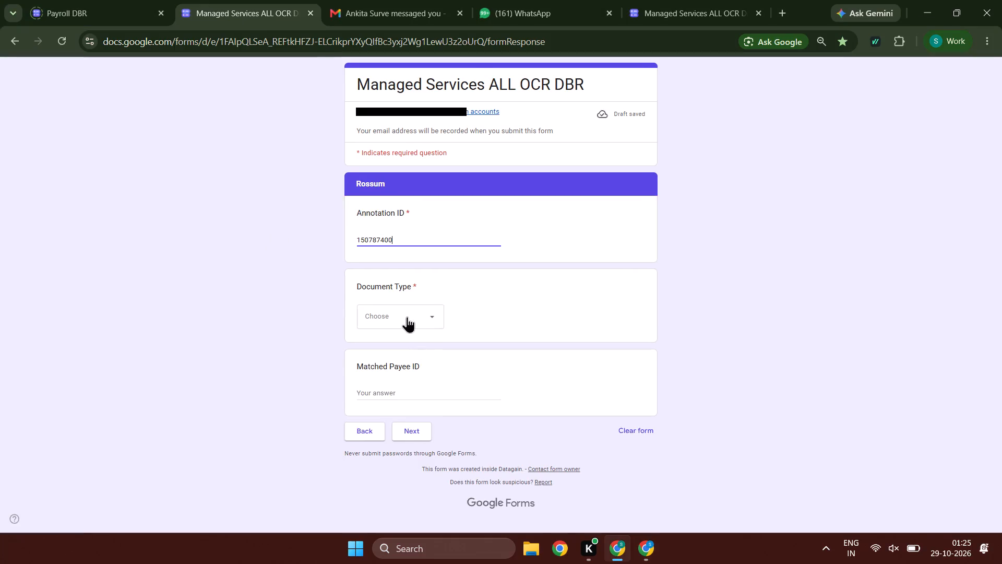
{"action": "left_click", "coordinate": [401, 343]}
{"action": "left_click", "coordinate": [401, 420]}
{"action": "double_click", "coordinate": [401, 424]}
Copy the payer name GumTree from Rossum into the form's Payer and choose R for Review.
{"action": "key", "text": "alt+Tab"}
{"action": "scroll", "coordinate": [54, 275], "scroll_direction": "up", "scroll_amount": 8}
{"action": "left_click", "coordinate": [135, 134]}
{"action": "key", "text": "ctrl+c"}
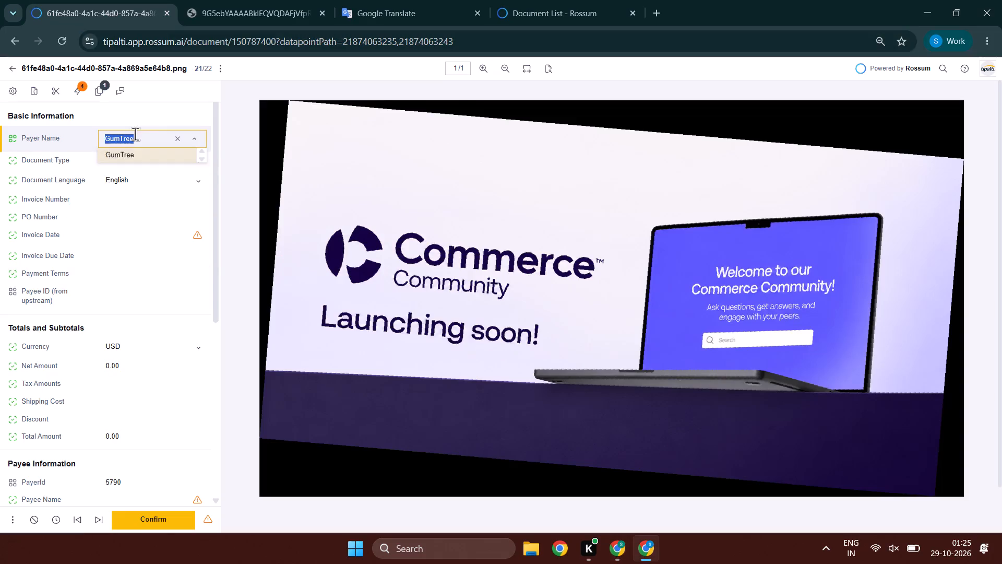
{"action": "key", "text": "ctrl+c"}
{"action": "key", "text": "alt+Tab"}
{"action": "left_click", "coordinate": [442, 241], "text": "ctrl"}
{"action": "key", "text": "ctrl+v"}
{"action": "left_click", "coordinate": [393, 317]}
{"action": "left_click", "coordinate": [390, 343]}
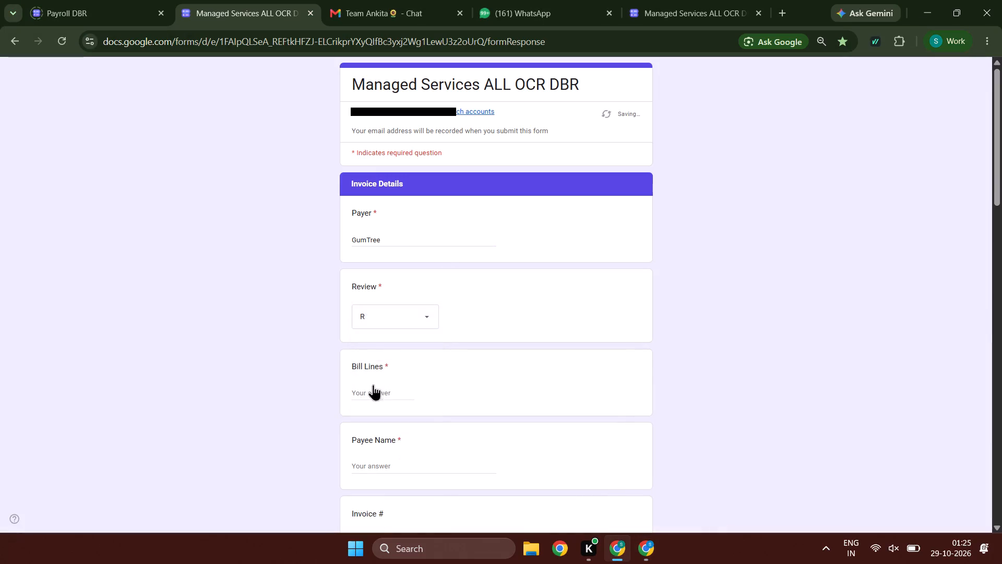
Enter 0 for Bill Lines and copy the matched payee Payee Unknown from Rossum into the form's Payee Name.
{"action": "left_click", "coordinate": [376, 390]}
{"action": "key", "text": "alt+Tab"}
{"action": "scroll", "coordinate": [0, 285], "scroll_direction": "down", "scroll_amount": 2}
{"action": "key", "text": "alt+Tab"}
{"action": "key", "text": "0"}
{"action": "key", "text": "Tab"}
{"action": "key", "text": "alt+Tab"}
{"action": "scroll", "coordinate": [0, 378], "scroll_direction": "down", "scroll_amount": 2}
{"action": "left_click", "coordinate": [102, 424]}
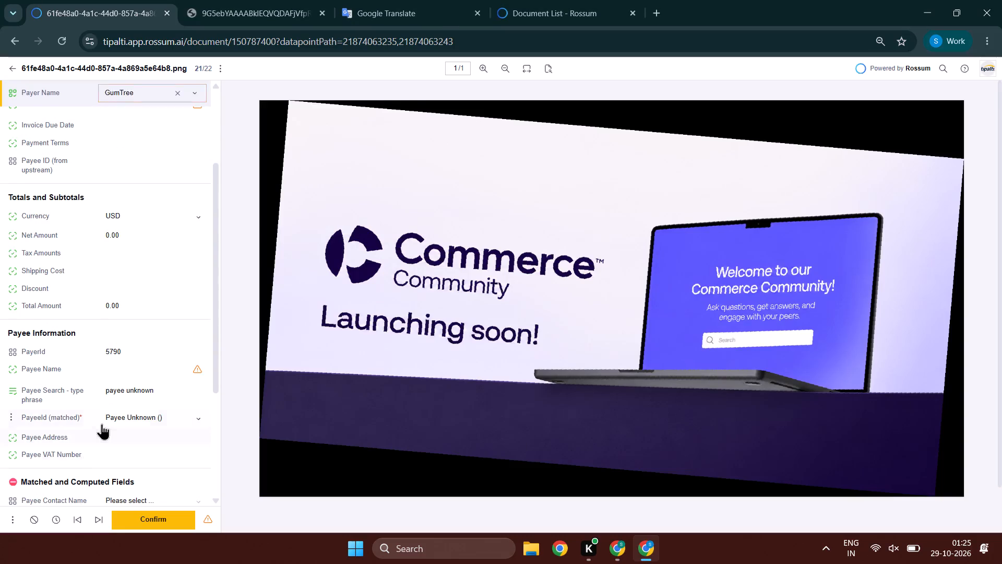
{"action": "key", "text": "ctrl+c"}
{"action": "key", "text": "ctrl+c"}
{"action": "key", "text": "alt+Tab"}
{"action": "key", "text": "ctrl+v"}
Set the Total Amt to 0.00, Currency to USD, and both Foreign Language and Quality Analyst to NA.
{"action": "scroll", "coordinate": [482, 338], "scroll_direction": "down", "scroll_amount": 5}
{"action": "left_click", "coordinate": [370, 447]}
{"action": "key", "text": "Tab"}
{"action": "key", "text": "Tab"}
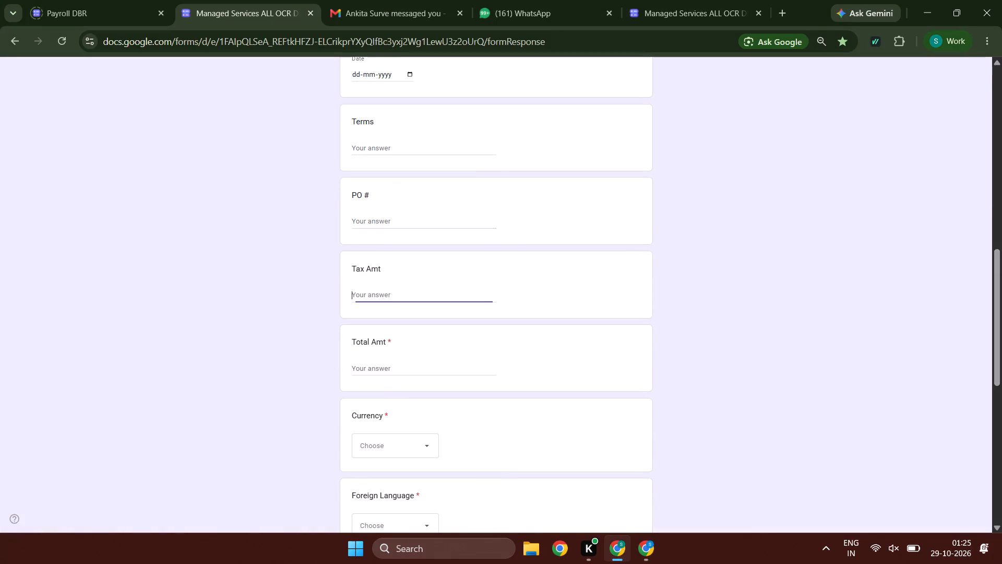
{"action": "key", "text": "Tab"}
{"action": "type", "text": "0.00"}
{"action": "key", "text": "Tab"}
{"action": "type", "text": "us"}
{"action": "key", "text": "Tab"}
{"action": "type", "text": "nn"}
{"action": "key", "text": "Tab"}
{"action": "type", "text": "nnn"}
{"action": "key", "text": "Tab"}
Enter 1 for Invoice Pages and set Multiple Payees to No.
{"action": "type", "text": "nnnn"}
{"action": "key", "text": "BackSpace"}
{"action": "key", "text": "BackSpace"}
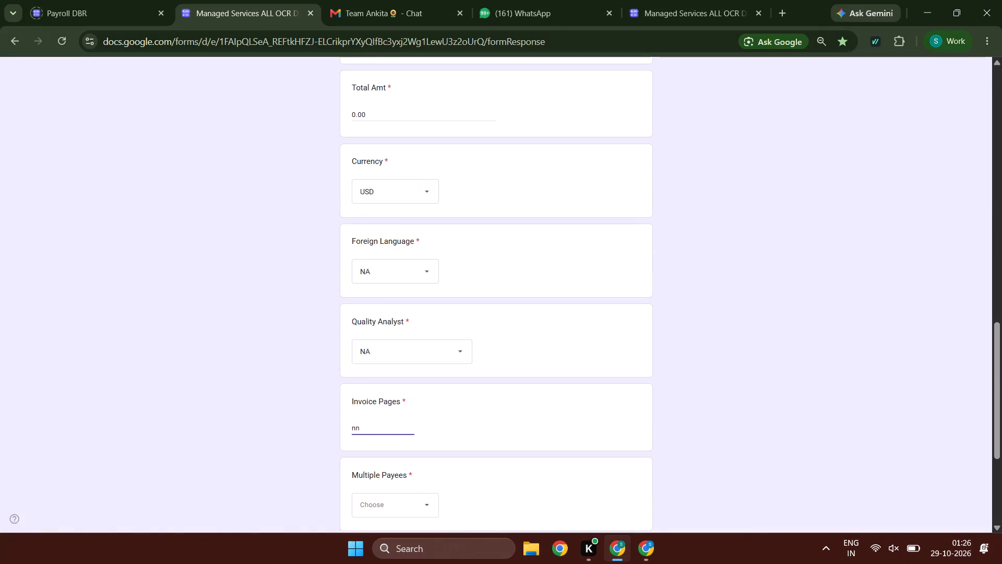
{"action": "key", "text": "BackSpace"}
{"action": "key", "text": "BackSpace"}
{"action": "key", "text": "Tab"}
{"action": "key", "text": "n"}
{"action": "key", "text": "shift+Tab"}
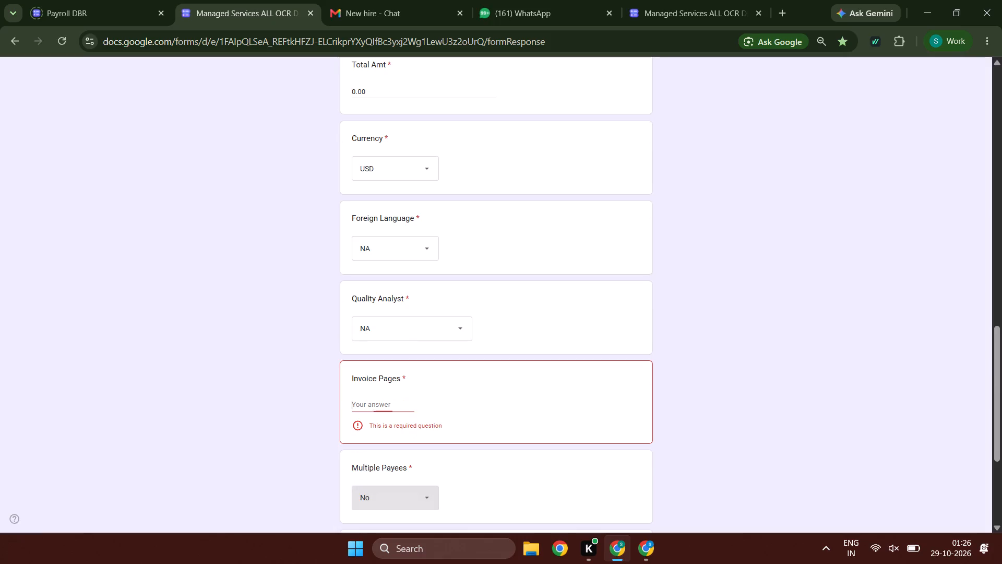
{"action": "key", "text": "1"}
{"action": "key", "text": "Tab"}
{"action": "key", "text": "n"}
{"action": "key", "text": "Tab"}
Submit the form with a copy of the responses requested.
{"action": "key", "text": "Tab"}
{"action": "key", "text": "space"}
{"action": "key", "text": "Tab"}
{"action": "key", "text": "Tab"}
{"action": "key", "text": "space"}
Confirm the Commerce Community image document in Rossum.
{"action": "key", "text": "alt+Tab"}
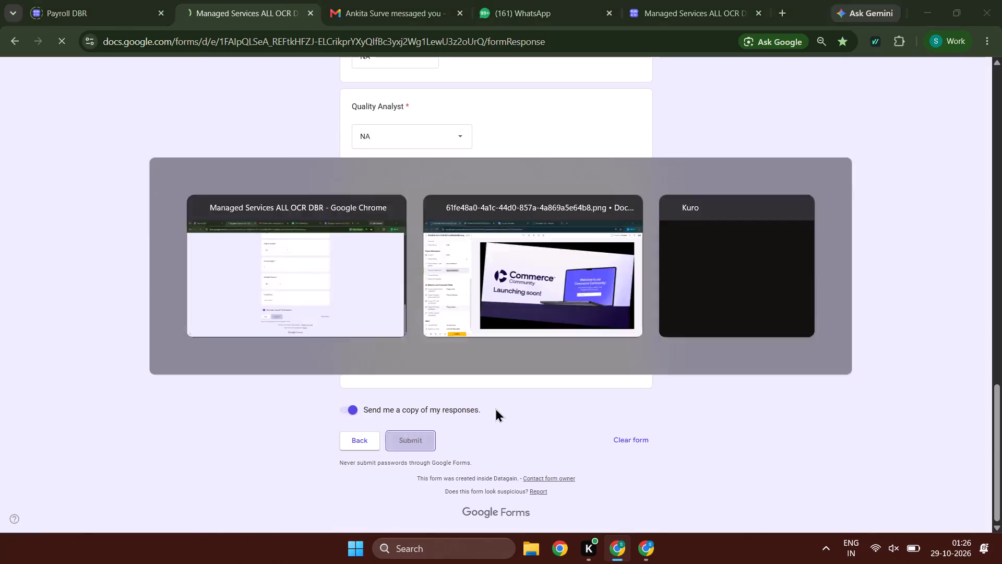
{"action": "scroll", "coordinate": [0, 378], "scroll_direction": "down", "scroll_amount": 2}
{"action": "double_click", "coordinate": [125, 520]}
Start another form response with the email included, choose Rossum as the OCR, and continue to the Rossum section.
{"action": "key", "text": "alt+Tab"}
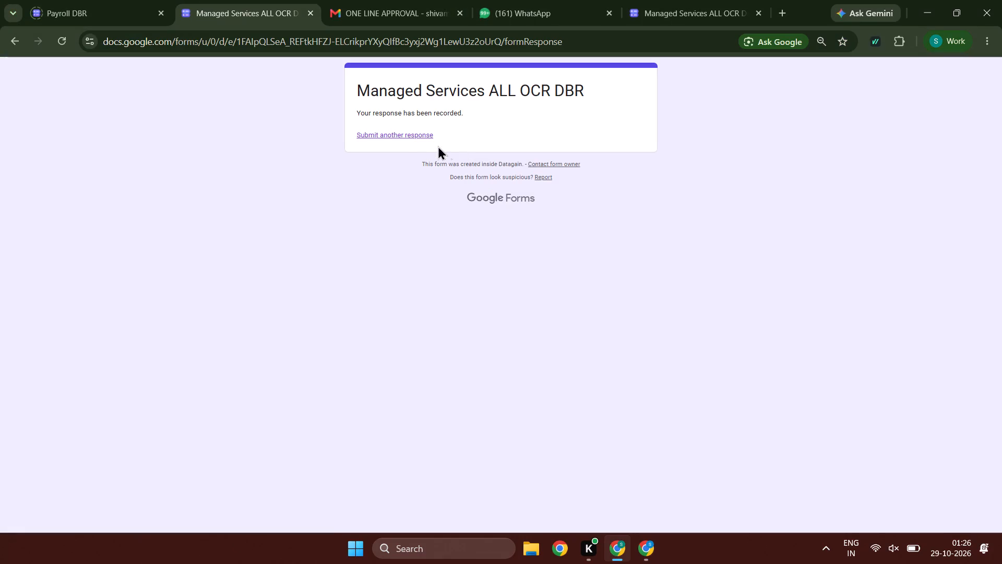
{"action": "left_click", "coordinate": [421, 140]}
{"action": "double_click", "coordinate": [425, 136]}
{"action": "left_click", "coordinate": [380, 220]}
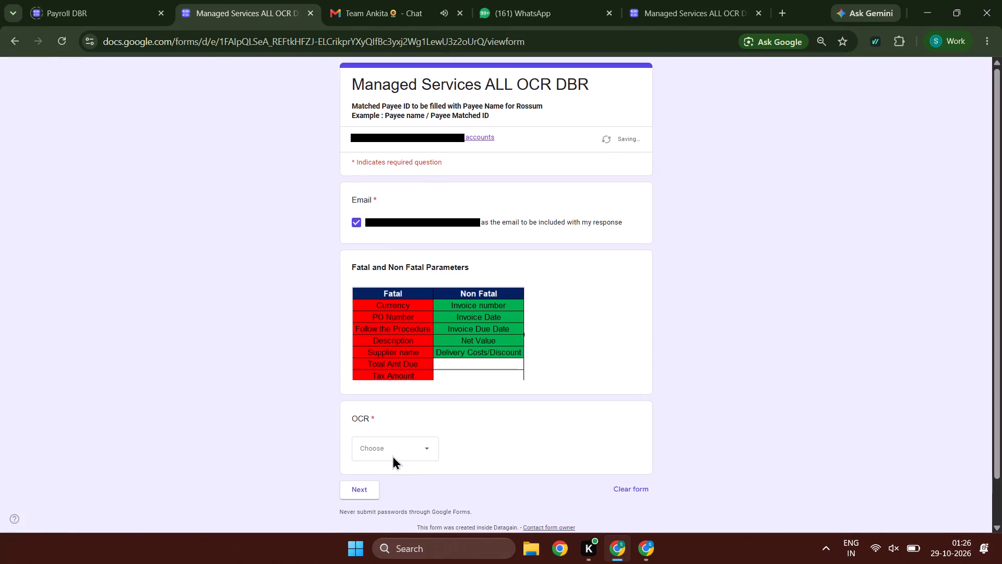
{"action": "left_click", "coordinate": [394, 439]}
{"action": "left_click", "coordinate": [395, 487]}
{"action": "double_click", "coordinate": [361, 495]}
Review the Game Day Feels invoice's basic information, totals, and payee fields in Rossum against the document.
{"action": "key", "text": "alt+Tab"}
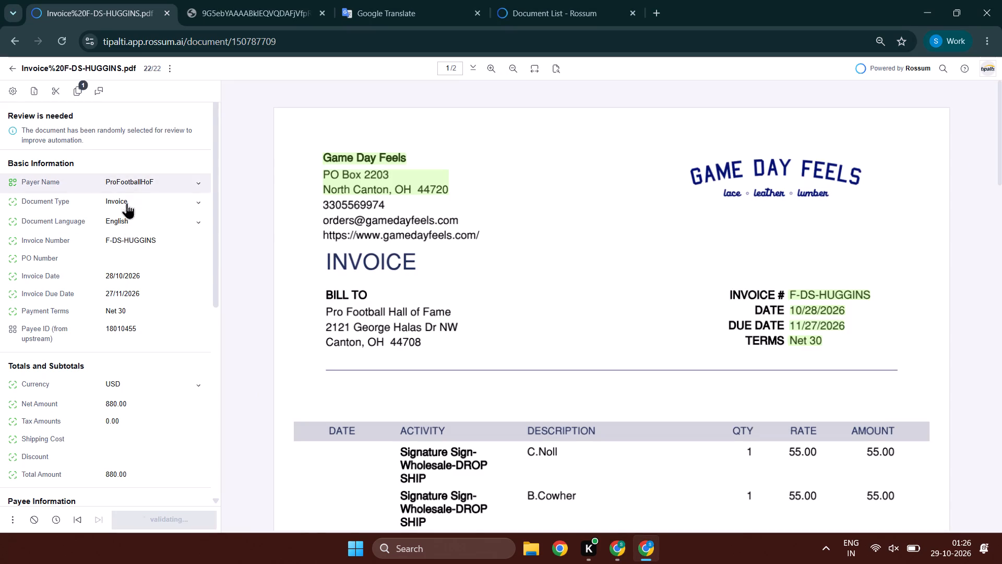
{"action": "left_click", "coordinate": [128, 239]}
{"action": "key", "text": "Tab"}
{"action": "key", "text": "Tab"}
{"action": "key", "text": "Tab"}
{"action": "scroll", "coordinate": [568, 238], "scroll_direction": "down", "scroll_amount": 3}
{"action": "key", "text": "Tab"}
{"action": "key", "text": "Tab"}
{"action": "scroll", "coordinate": [561, 214], "scroll_direction": "down", "scroll_amount": 3}
{"action": "key", "text": "Tab"}
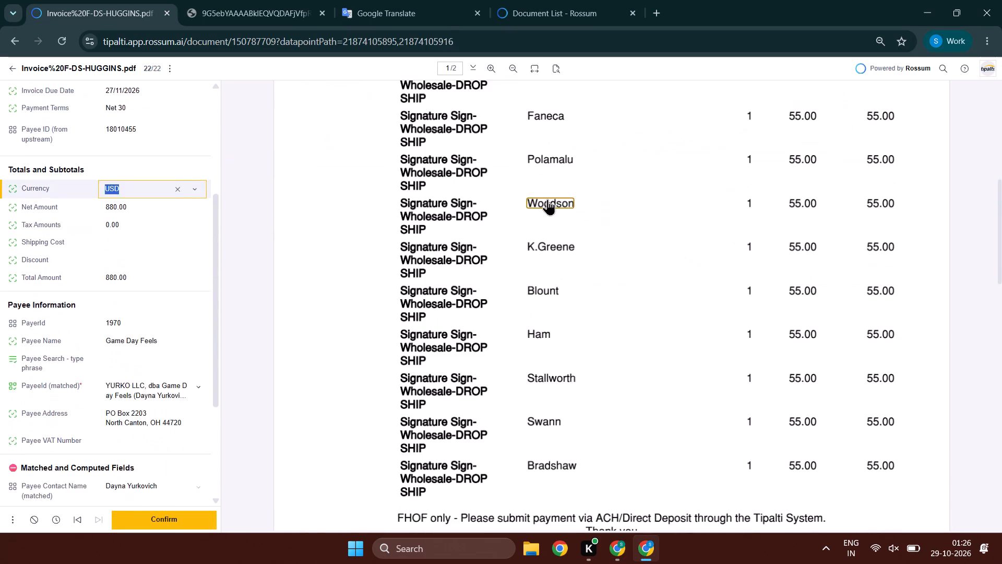
{"action": "key", "text": "Tab"}
{"action": "key", "text": "Tab"}
{"action": "key", "text": "Tab"}
{"action": "key", "text": "Tab"}
{"action": "key", "text": "Tab"}
{"action": "key", "text": "Tab"}
{"action": "key", "text": "Tab"}
{"action": "key", "text": "Tab"}
{"action": "key", "text": "Tab"}
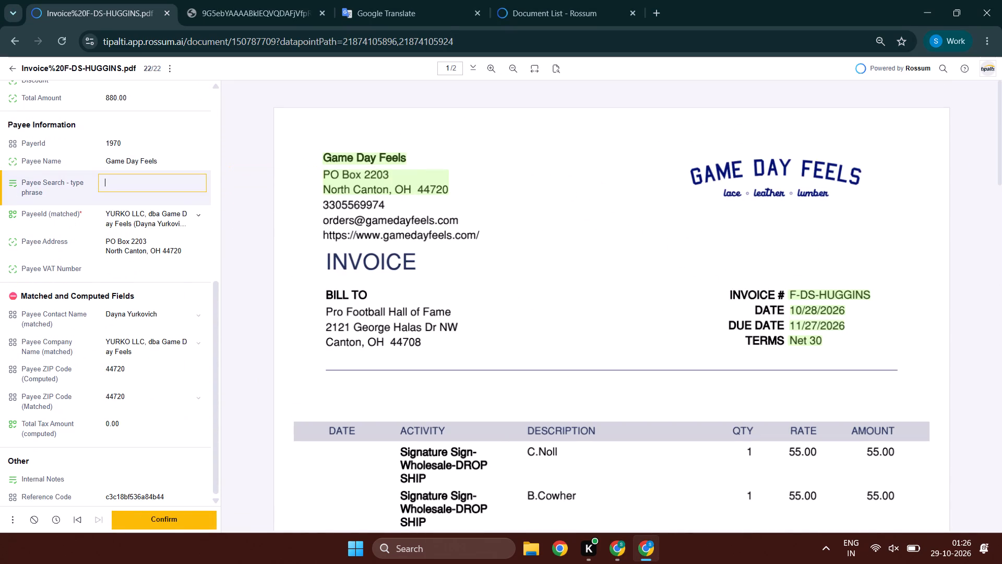
{"action": "key", "text": "Tab"}
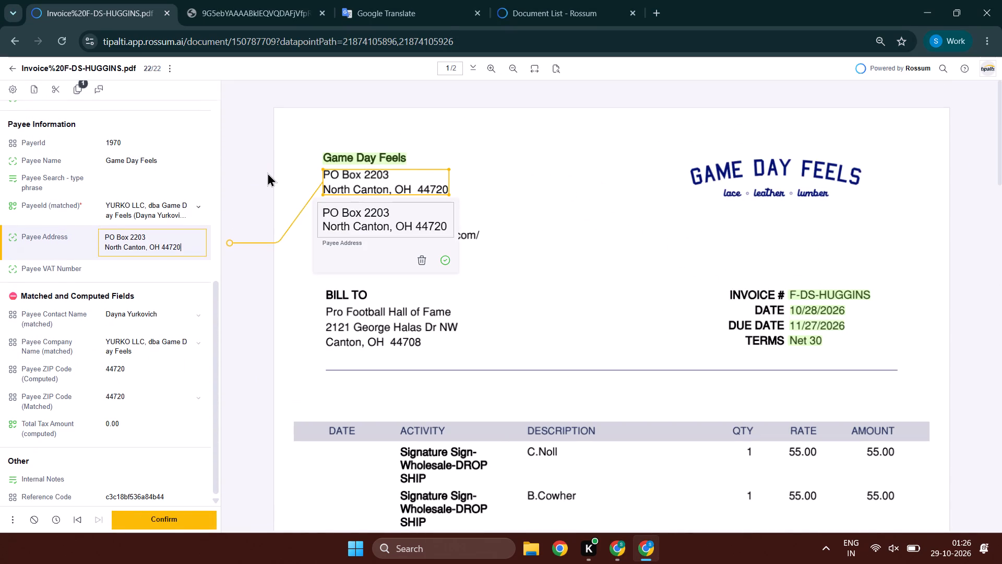
{"action": "key", "text": "Tab"}
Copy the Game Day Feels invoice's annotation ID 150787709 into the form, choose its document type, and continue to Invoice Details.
{"action": "double_click", "coordinate": [272, 34]}
{"action": "key", "text": "ctrl+c"}
{"action": "key", "text": "ctrl+c"}
{"action": "key", "text": "alt+Tab"}
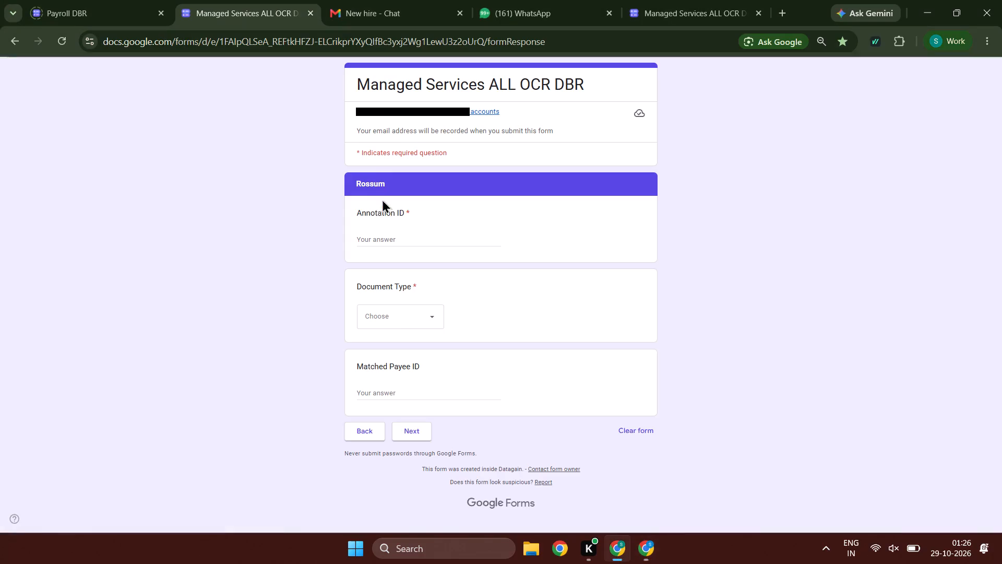
{"action": "key", "text": "ctrl+v"}
{"action": "left_click", "coordinate": [384, 241], "text": "ctrl"}
{"action": "key", "text": "ctrl+v"}
{"action": "left_click", "coordinate": [396, 313]}
{"action": "left_click", "coordinate": [394, 362]}
{"action": "left_click", "coordinate": [398, 310]}
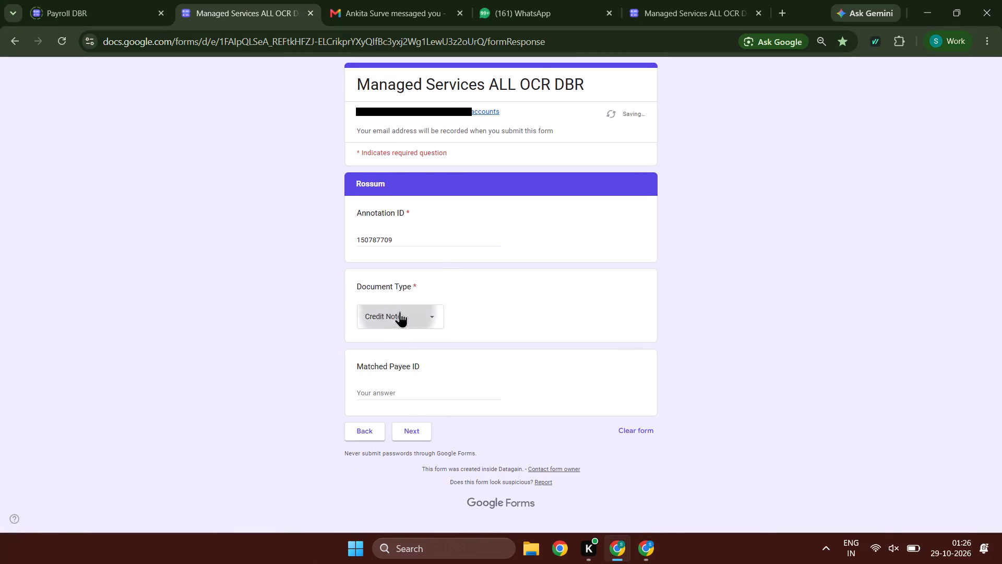
{"action": "left_click", "coordinate": [400, 292]}
{"action": "left_click", "coordinate": [409, 413]}
{"action": "triple_click", "coordinate": [411, 419]}
{"action": "left_click", "coordinate": [412, 422]}
Copy the payer name ProFootballHoF from Rossum into the form's Payer and choose R for Review.
{"action": "key", "text": "alt+Tab"}
{"action": "scroll", "coordinate": [65, 318], "scroll_direction": "up", "scroll_amount": 7}
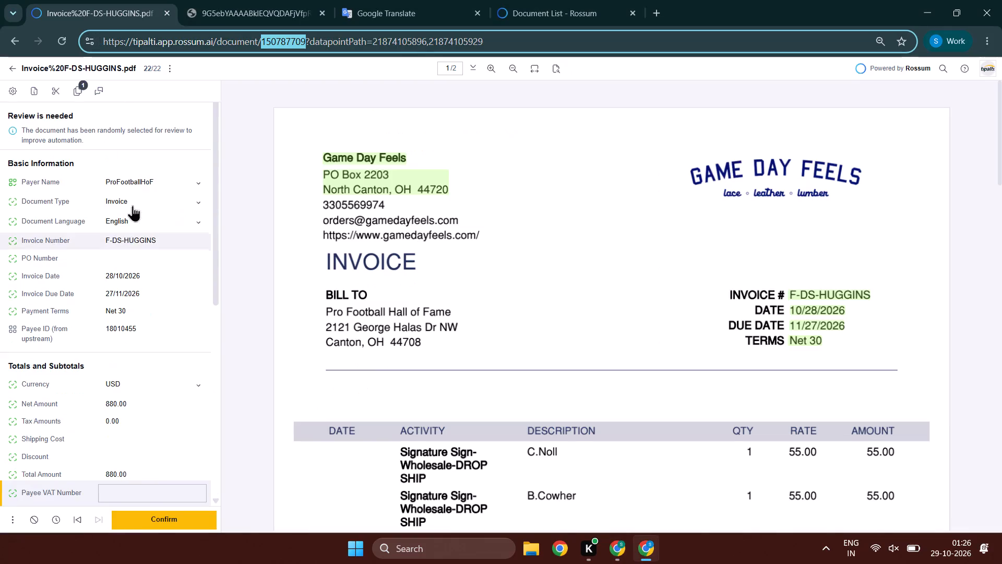
{"action": "left_click", "coordinate": [137, 178], "text": "ctrl"}
{"action": "key", "text": "ctrl+c"}
{"action": "key", "text": "ctrl+c"}
{"action": "key", "text": "alt+Tab"}
{"action": "left_click", "coordinate": [401, 241], "text": "ctrl"}
{"action": "key", "text": "ctrl+v"}
{"action": "left_click", "coordinate": [389, 322]}
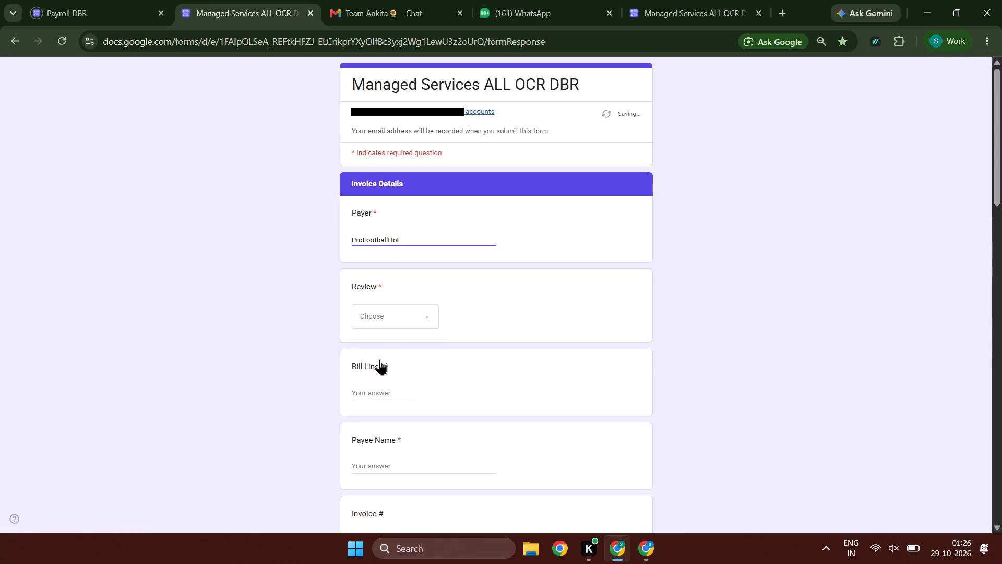
{"action": "left_click", "coordinate": [379, 359]}
Enter 0 for Bill Lines and copy the matched payee YURKO LLC, dba Game Day Feels, from Rossum into Payee Name.
{"action": "left_click", "coordinate": [374, 391]}
{"action": "key", "text": "alt+Tab"}
{"action": "scroll", "coordinate": [0, 323], "scroll_direction": "down", "scroll_amount": 2}
{"action": "key", "text": "alt+Tab"}
{"action": "key", "text": "0"}
{"action": "key", "text": "Tab"}
{"action": "key", "text": "alt+Tab"}
{"action": "scroll", "coordinate": [55, 388], "scroll_direction": "down", "scroll_amount": 2}
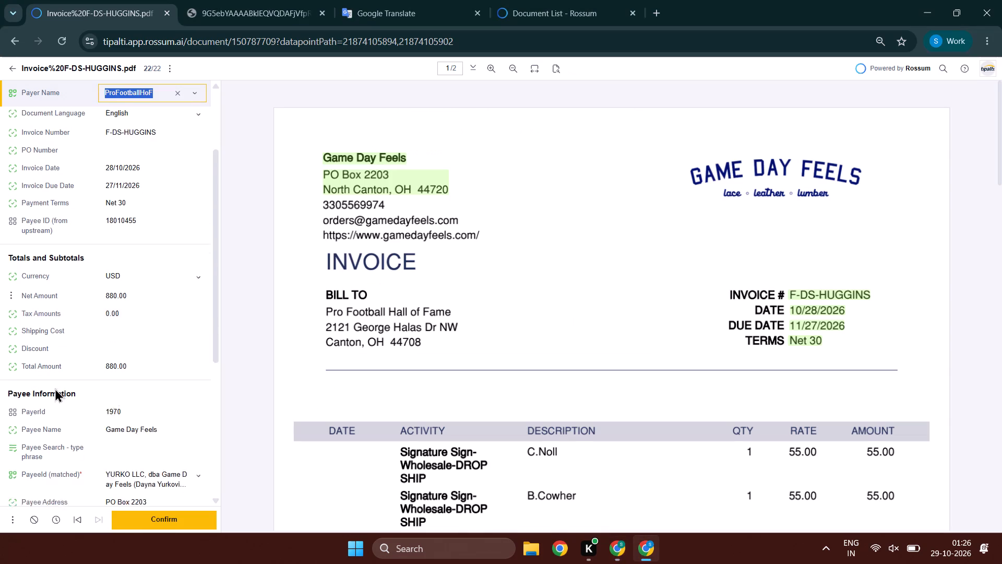
{"action": "left_click", "coordinate": [127, 355]}
{"action": "key", "text": "ctrl+c"}
{"action": "key", "text": "ctrl+c"}
{"action": "key", "text": "alt+Tab"}
{"action": "key", "text": "ctrl+v"}
{"action": "key", "text": "Tab"}
Copy the invoice number F-DS-HUGGINS from Rossum into the form's Invoice # field.
{"action": "key", "text": "alt+Tab"}
{"action": "scroll", "coordinate": [89, 289], "scroll_direction": "up", "scroll_amount": 4}
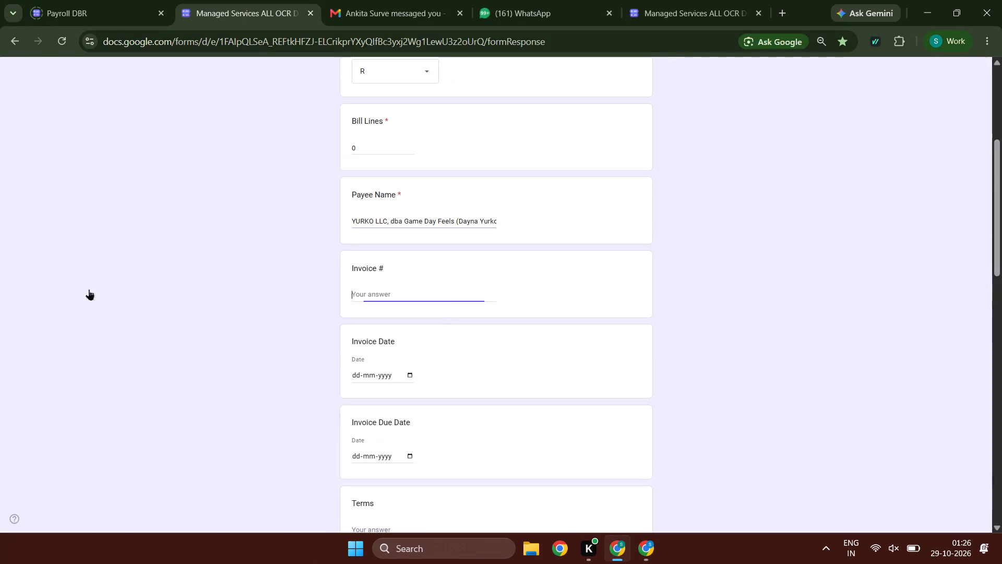
{"action": "scroll", "coordinate": [89, 289], "scroll_direction": "up", "scroll_amount": 4}
{"action": "left_click_drag", "start_coordinate": [174, 111], "coordinate": [96, 120]}
{"action": "key", "text": "ctrl+c"}
{"action": "key", "text": "ctrl+c"}
{"action": "key", "text": "alt+Tab"}
{"action": "key", "text": "ctrl+v"}
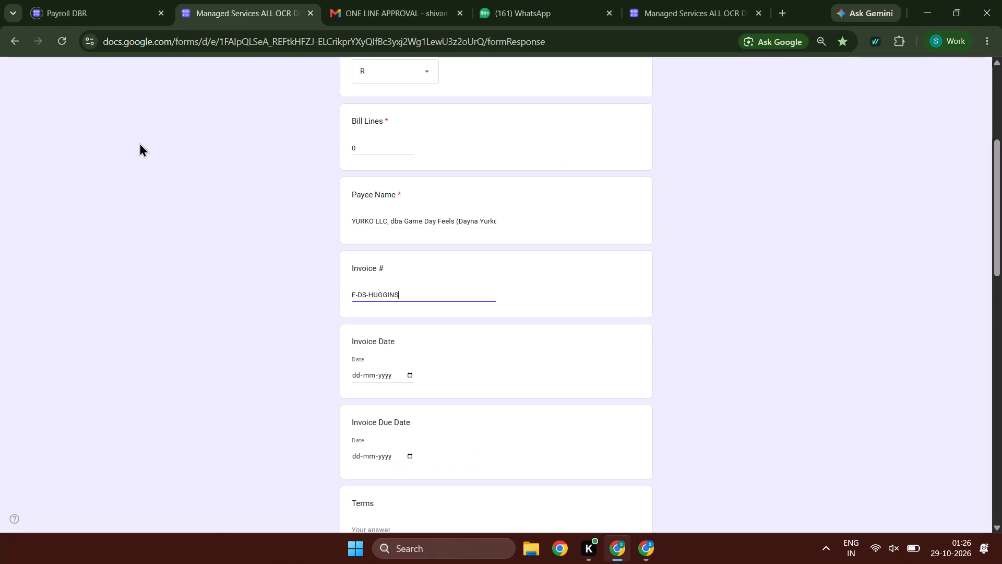
Enter the Invoice Date 28-10-2026 and the Invoice Due Date 27-11-2026, checking the dates in Rossum.
{"action": "key", "text": "Tab"}
{"action": "key", "text": "alt+Tab"}
{"action": "key", "text": "alt+Tab"}
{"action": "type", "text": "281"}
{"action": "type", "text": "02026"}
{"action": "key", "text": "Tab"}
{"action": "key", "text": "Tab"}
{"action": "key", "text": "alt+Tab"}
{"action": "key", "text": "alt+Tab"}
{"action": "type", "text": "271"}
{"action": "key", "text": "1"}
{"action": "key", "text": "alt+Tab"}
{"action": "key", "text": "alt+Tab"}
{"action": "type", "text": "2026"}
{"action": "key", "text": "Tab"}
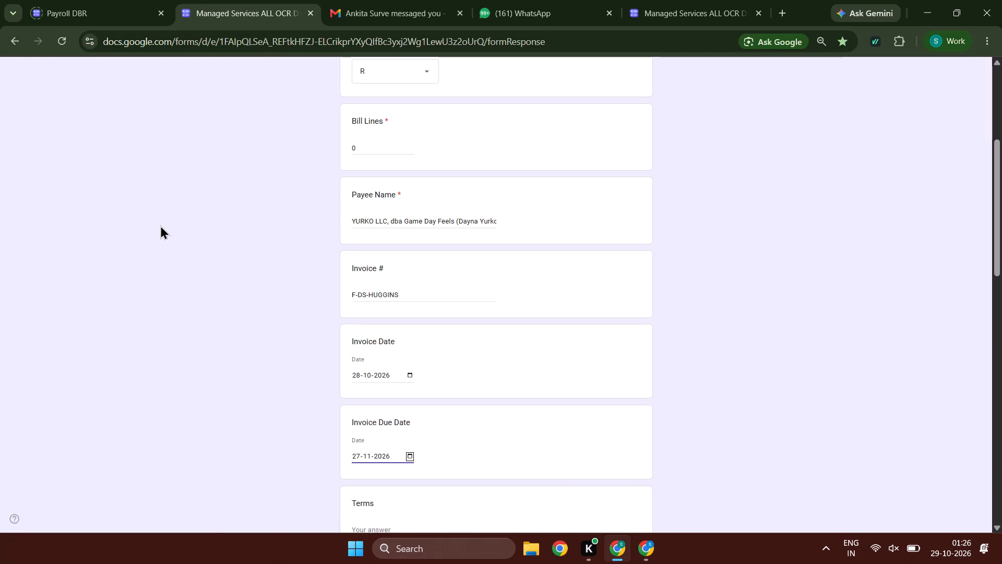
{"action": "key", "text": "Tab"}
Copy the invoice's total amount 880.00 from Rossum into the form's Total Amt field.
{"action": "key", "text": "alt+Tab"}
{"action": "left_click_drag", "start_coordinate": [136, 315], "coordinate": [109, 316]}
{"action": "key", "text": "ctrl+c"}
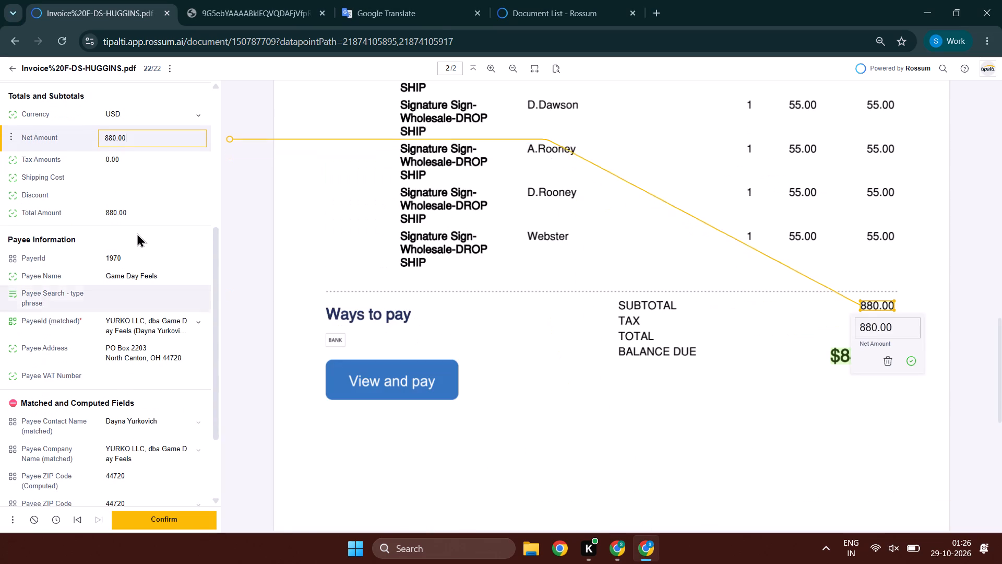
{"action": "left_click_drag", "start_coordinate": [137, 213], "coordinate": [101, 212], "text": "ctrl"}
{"action": "key", "text": "ctrl+c"}
{"action": "key", "text": "ctrl+c"}
{"action": "key", "text": "alt+Tab"}
{"action": "scroll", "coordinate": [487, 259], "scroll_direction": "down", "scroll_amount": 5}
{"action": "key", "text": "Tab"}
{"action": "key", "text": "Tab"}
{"action": "key", "text": "Tab"}
{"action": "key", "text": "ctrl+v"}
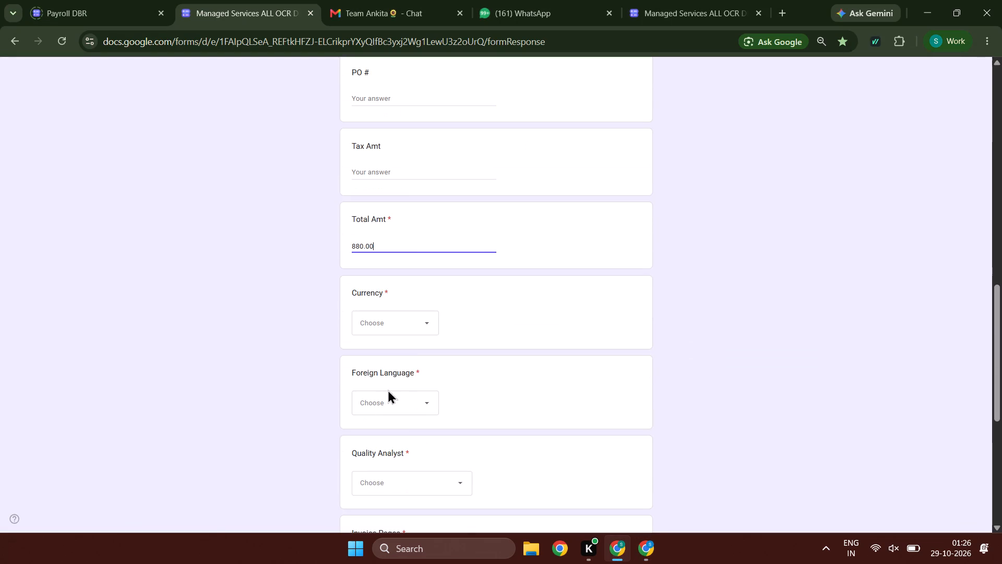
Choose USD as the Currency in the form, checking the invoice in Rossum.
{"action": "key", "text": "Tab"}
{"action": "key", "text": "alt+Tab"}
{"action": "scroll", "coordinate": [52, 296], "scroll_direction": "up", "scroll_amount": 2}
{"action": "key", "text": "alt+Tab"}
{"action": "type", "text": "us"}
Choose the Foreign Language and Quality Analyst entries, enter 1 for Invoice Pages, complete the remaining questions and submit the response.
{"action": "key", "text": "Tab"}
{"action": "type", "text": "nn"}
{"action": "key", "text": "Tab"}
{"action": "type", "text": "nnn"}
{"action": "key", "text": "Tab"}
{"action": "key", "text": "1"}
{"action": "key", "text": "Tab"}
{"action": "key", "text": "n"}
{"action": "key", "text": "Tab"}
{"action": "key", "text": "Tab"}
{"action": "key", "text": "space"}
{"action": "key", "text": "Tab"}
{"action": "key", "text": "Tab"}
{"action": "key", "text": "space"}
Confirm the F-DS-HUGGINS invoice in Rossum.
{"action": "key", "text": "alt+Tab"}
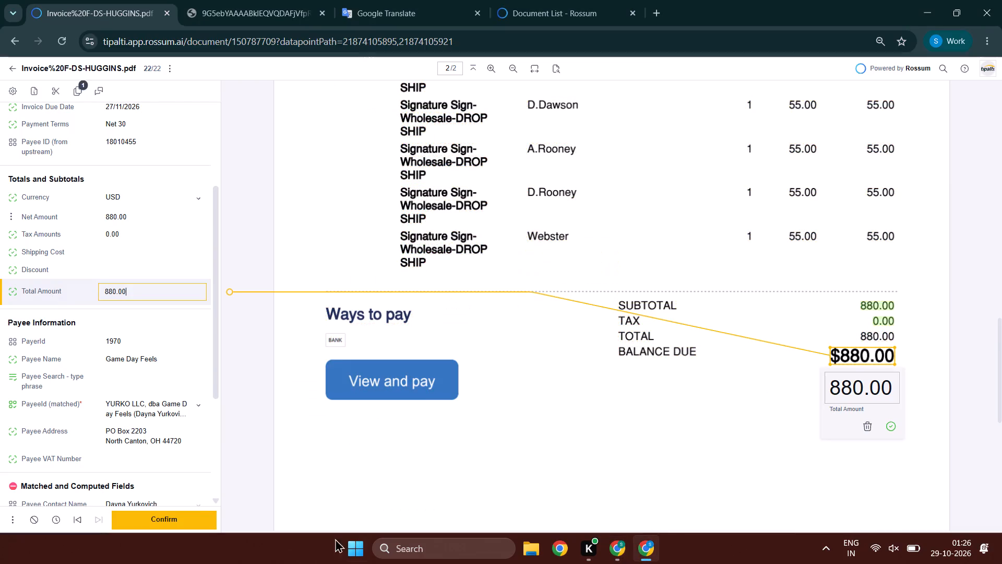
{"action": "left_click", "coordinate": [199, 504]}
{"action": "left_click", "coordinate": [196, 507]}
{"action": "triple_click", "coordinate": [193, 511]}
Start another form response with the email included, choose Rossum as the OCR and continue to the next page.
{"action": "key", "text": "alt+Tab"}
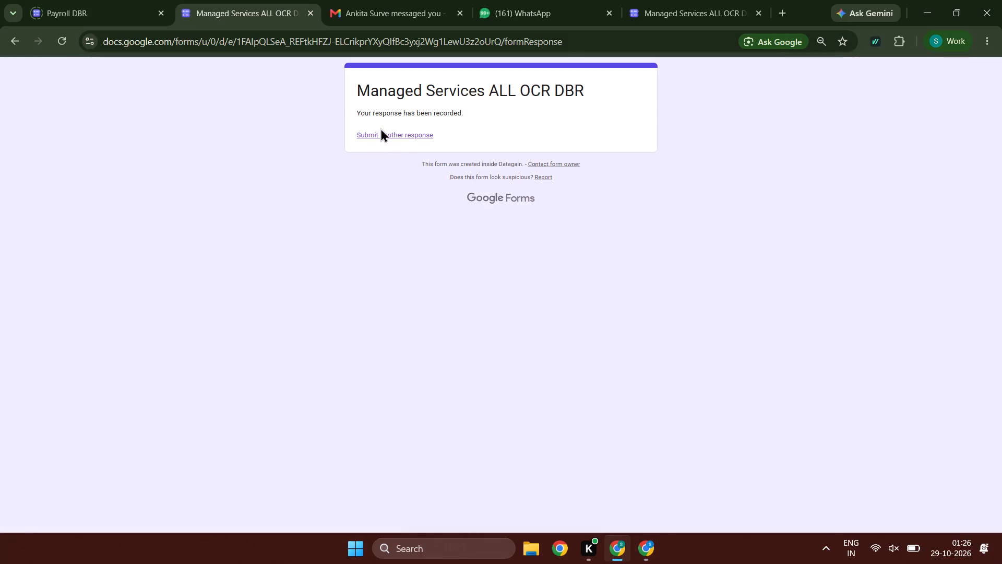
{"action": "double_click", "coordinate": [380, 130]}
{"action": "left_click", "coordinate": [380, 135]}
{"action": "left_click", "coordinate": [358, 227]}
{"action": "left_click", "coordinate": [387, 443]}
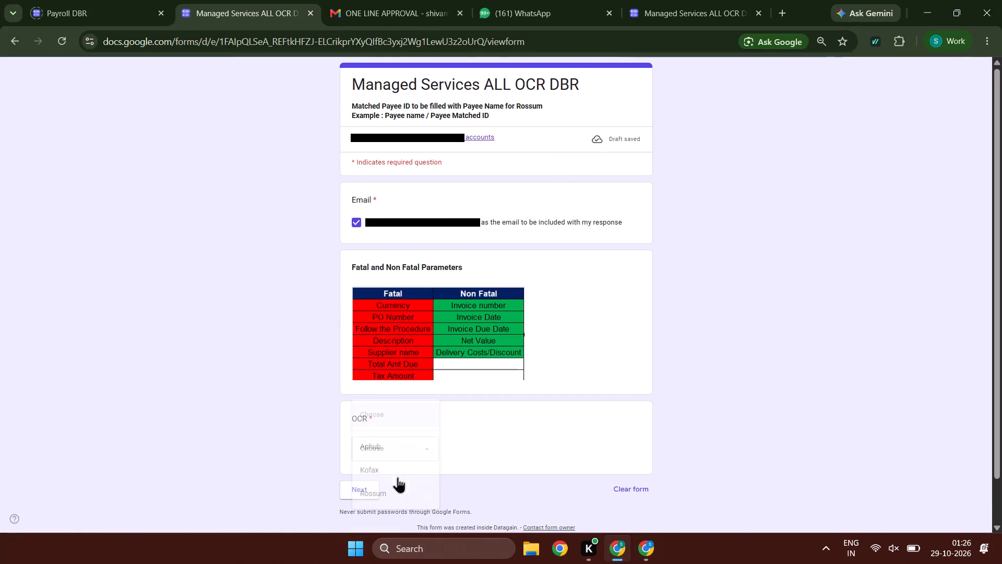
{"action": "left_click", "coordinate": [398, 479]}
{"action": "left_click", "coordinate": [388, 452]}
{"action": "left_click", "coordinate": [380, 492]}
{"action": "left_click", "coordinate": [366, 494]}
{"action": "left_click_drag", "start_coordinate": [366, 494], "coordinate": [352, 494]}
Switch to Rossum, examine the pages of storage specification invoice 22609885 and open its line items.
{"action": "key", "text": "alt+Tab"}
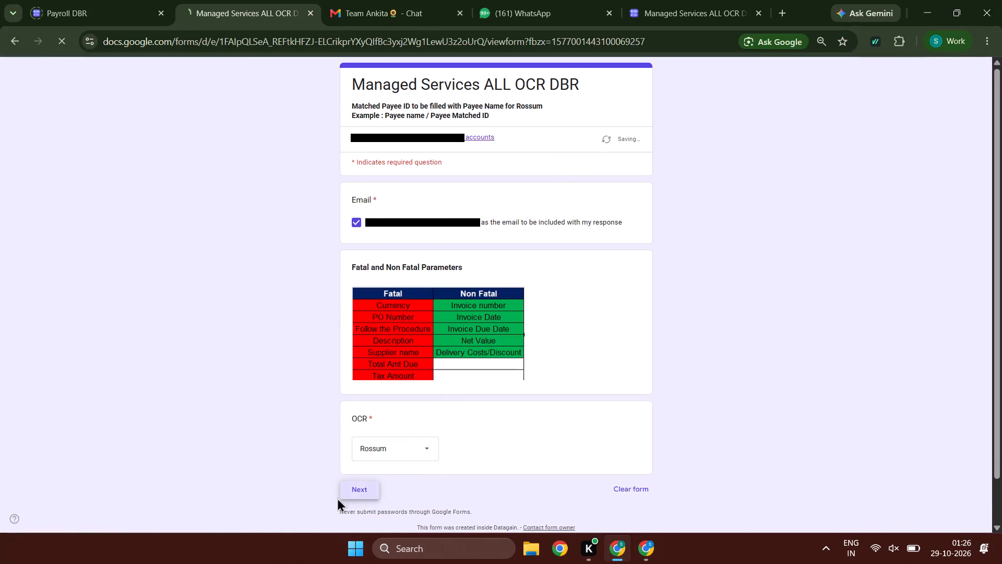
{"action": "scroll", "coordinate": [904, 201], "scroll_direction": "down", "scroll_amount": 1, "text": "ctrl"}
{"action": "left_click", "coordinate": [936, 171]}
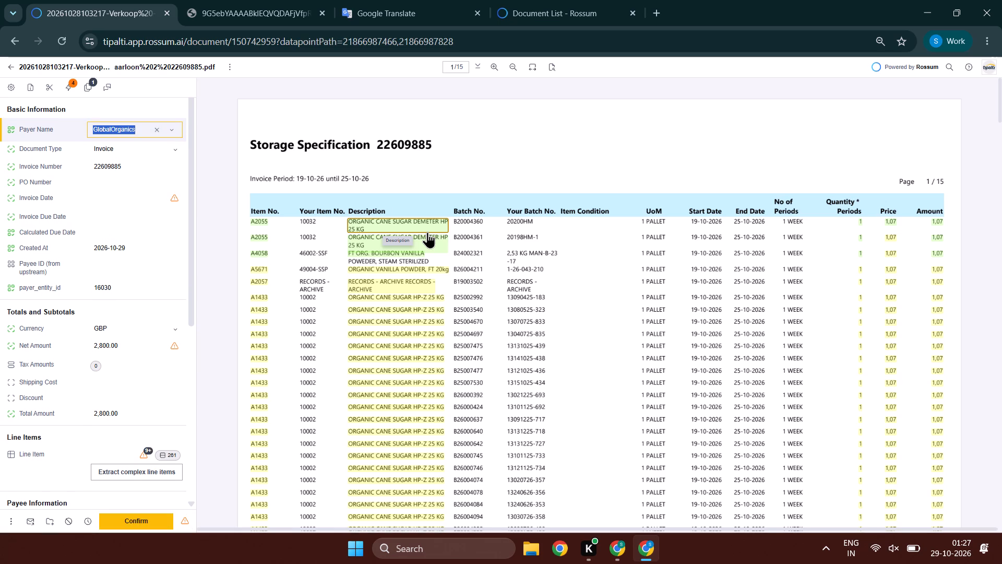
{"action": "scroll", "coordinate": [568, 250], "scroll_direction": "down", "scroll_amount": 1}
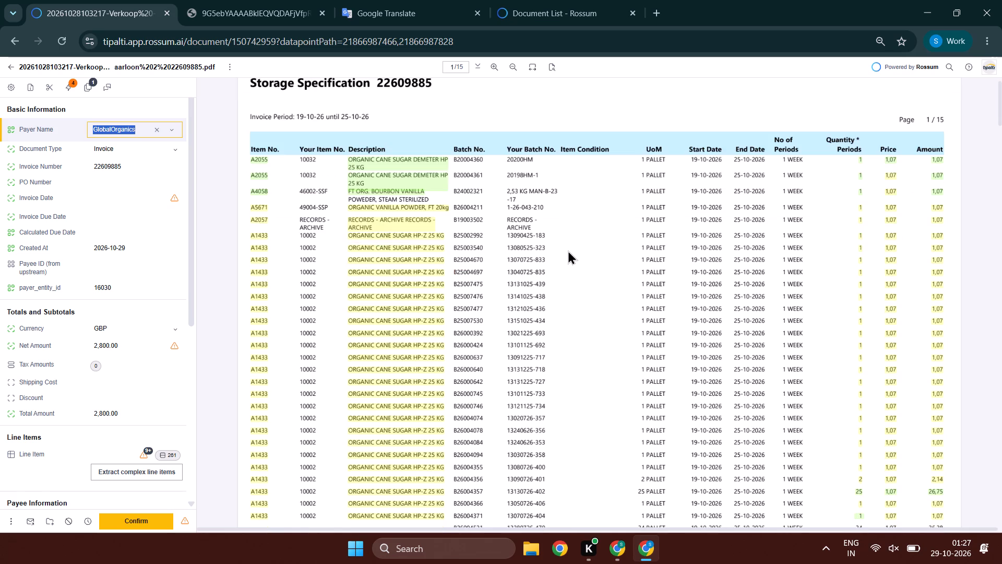
{"action": "scroll", "coordinate": [580, 267], "scroll_direction": "down", "scroll_amount": 3}
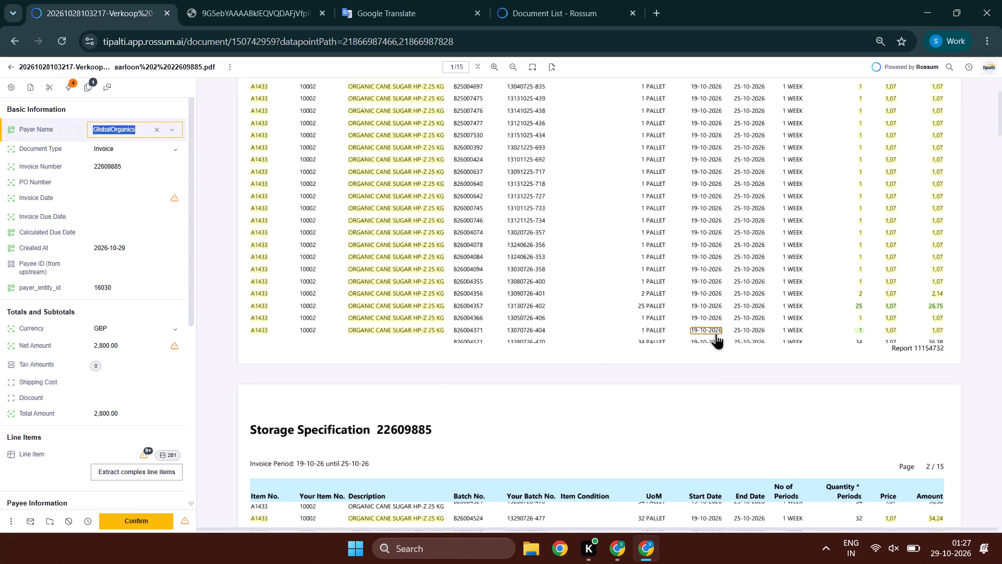
{"action": "scroll", "coordinate": [724, 360], "scroll_direction": "down", "scroll_amount": 1}
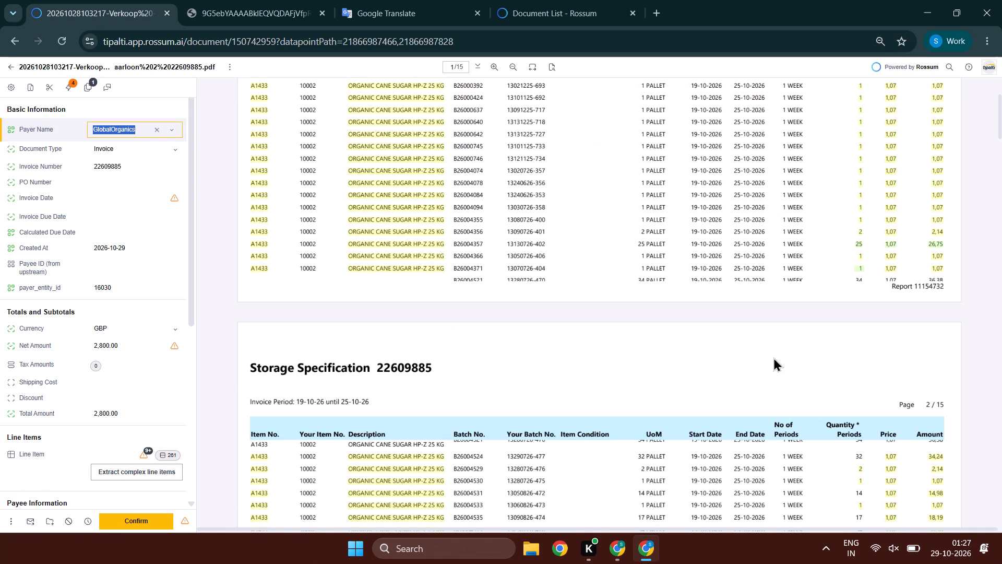
{"action": "left_click", "coordinate": [109, 463]}
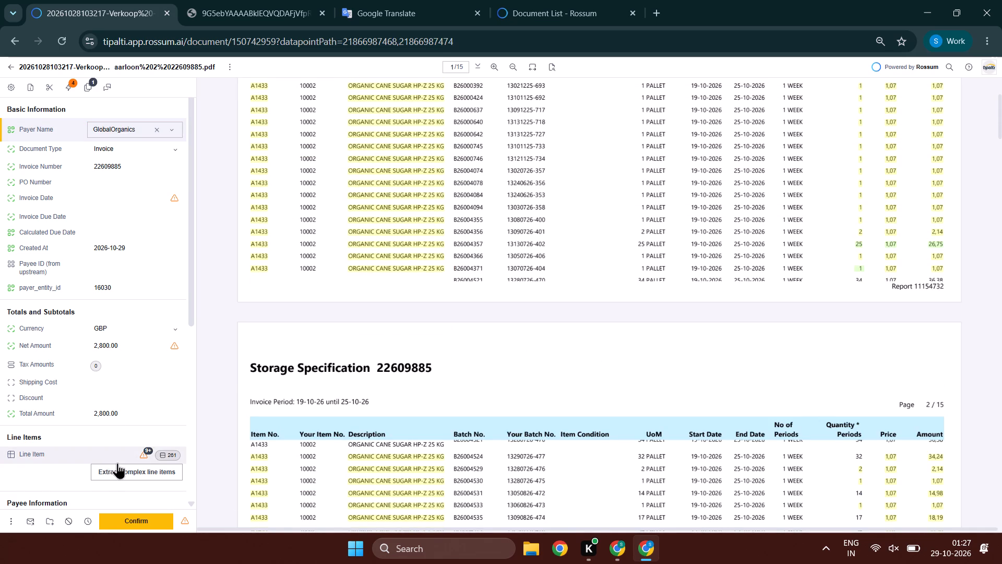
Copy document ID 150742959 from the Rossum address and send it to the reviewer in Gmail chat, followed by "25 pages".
{"action": "left_click", "coordinate": [257, 42]}
{"action": "double_click", "coordinate": [264, 40], "text": "ctrl"}
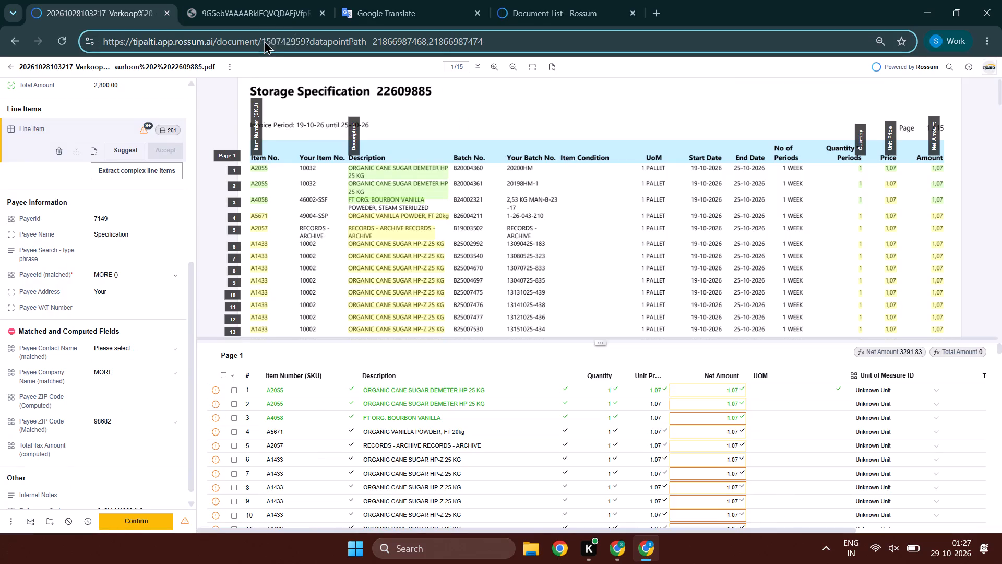
{"action": "key", "text": "ctrl+c"}
{"action": "key", "text": "ctrl+c"}
{"action": "key", "text": "alt+Tab"}
{"action": "left_click", "coordinate": [447, 0]}
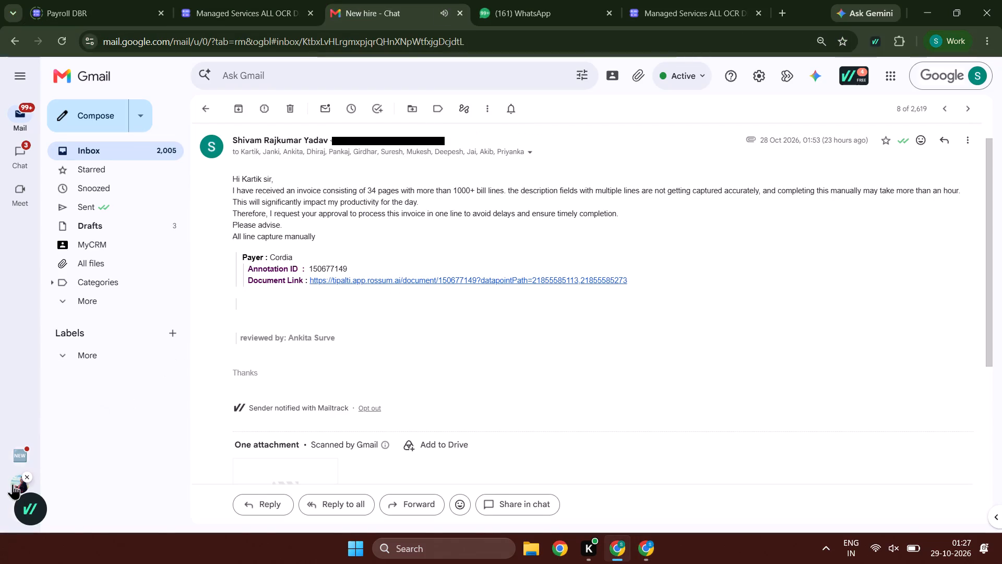
{"action": "left_click", "coordinate": [13, 484]}
{"action": "key", "text": "ctrl+v"}
{"action": "key", "text": "ctrl+v"}
{"action": "key", "text": "Return"}
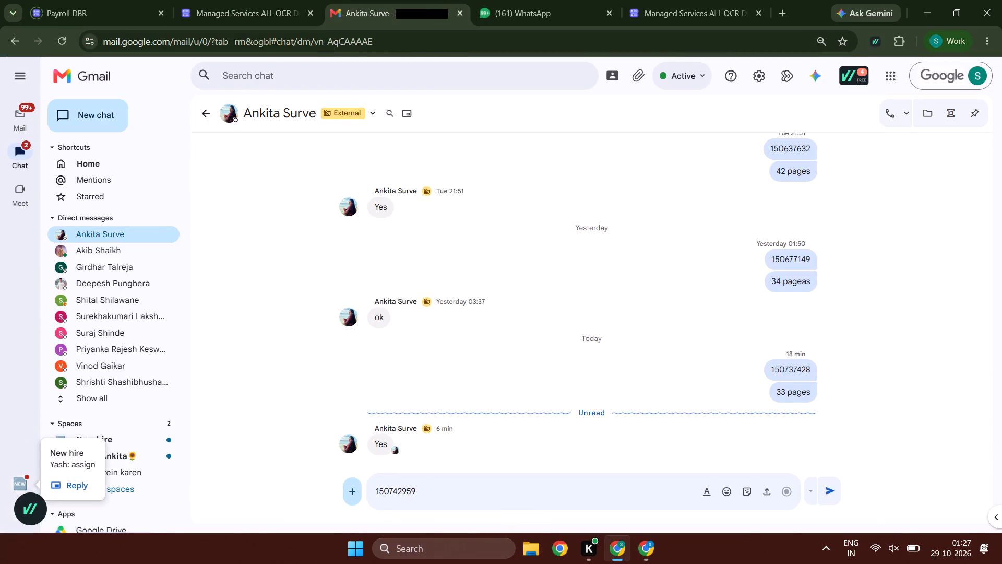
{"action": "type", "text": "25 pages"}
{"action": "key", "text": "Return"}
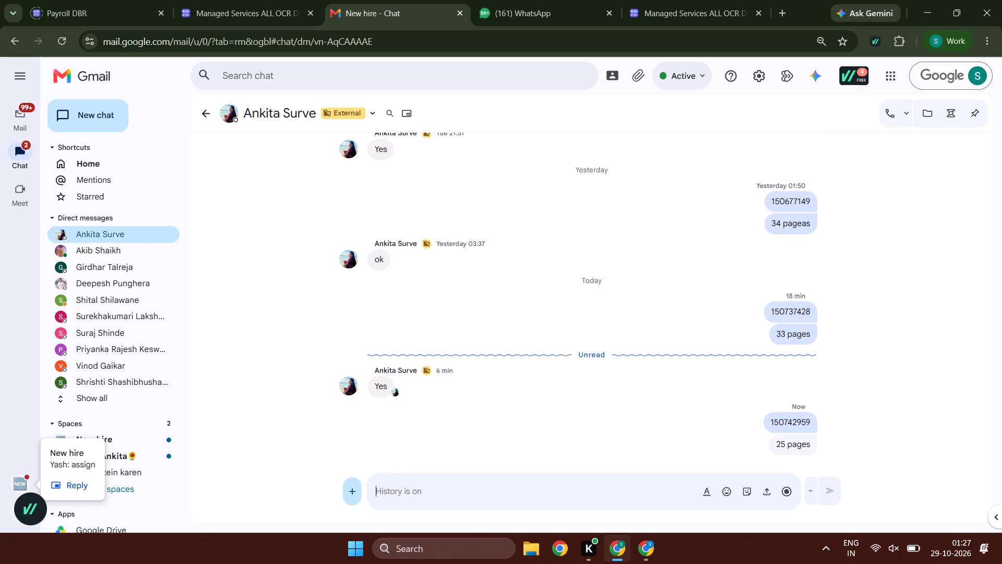
Return to Rossum, close the line items table and examine the first pages of the storage specification.
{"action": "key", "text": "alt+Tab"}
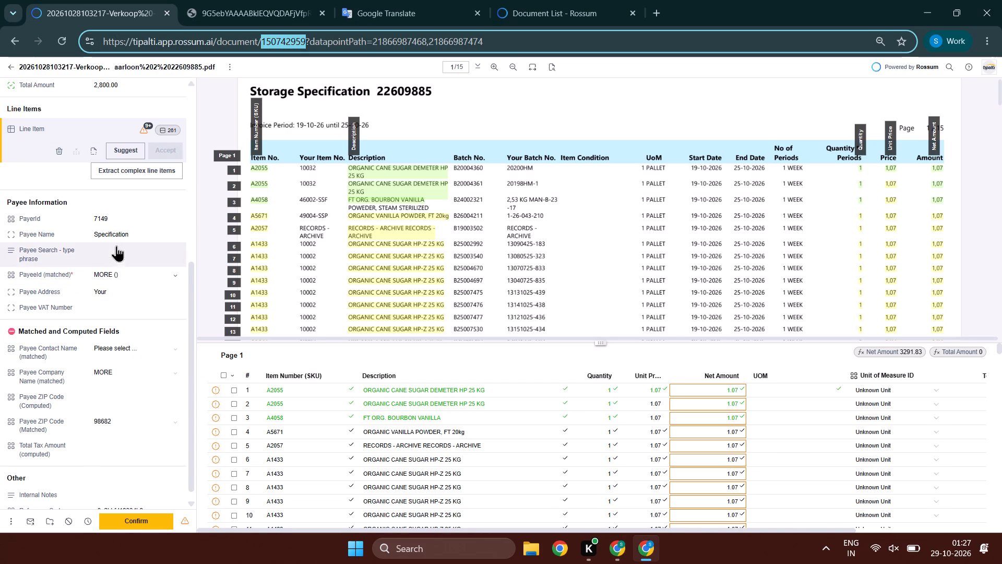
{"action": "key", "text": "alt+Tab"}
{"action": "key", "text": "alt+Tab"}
{"action": "scroll", "coordinate": [630, 284], "scroll_direction": "down", "scroll_amount": 9}
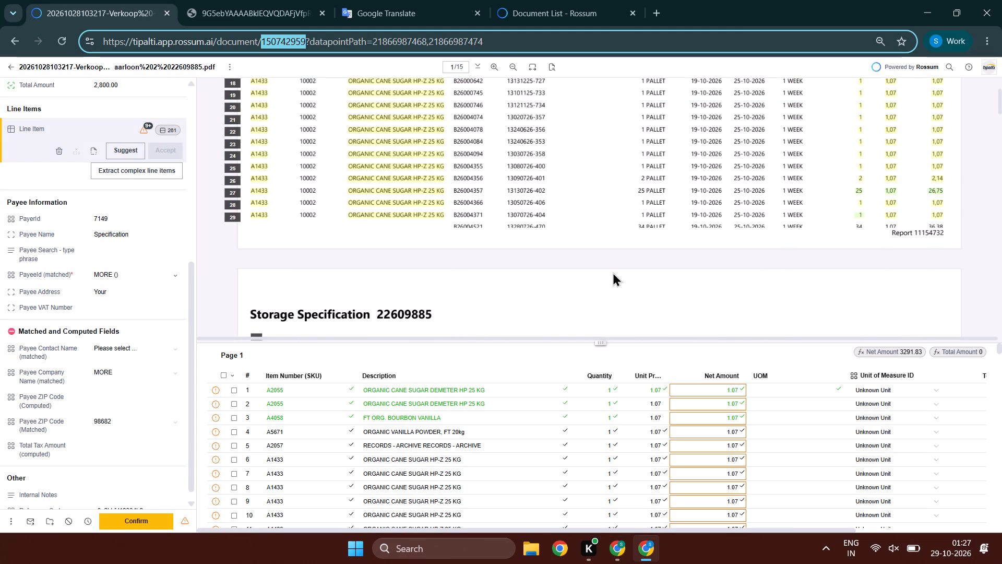
{"action": "double_click", "coordinate": [209, 294]}
{"action": "scroll", "coordinate": [629, 240], "scroll_direction": "down", "scroll_amount": 4}
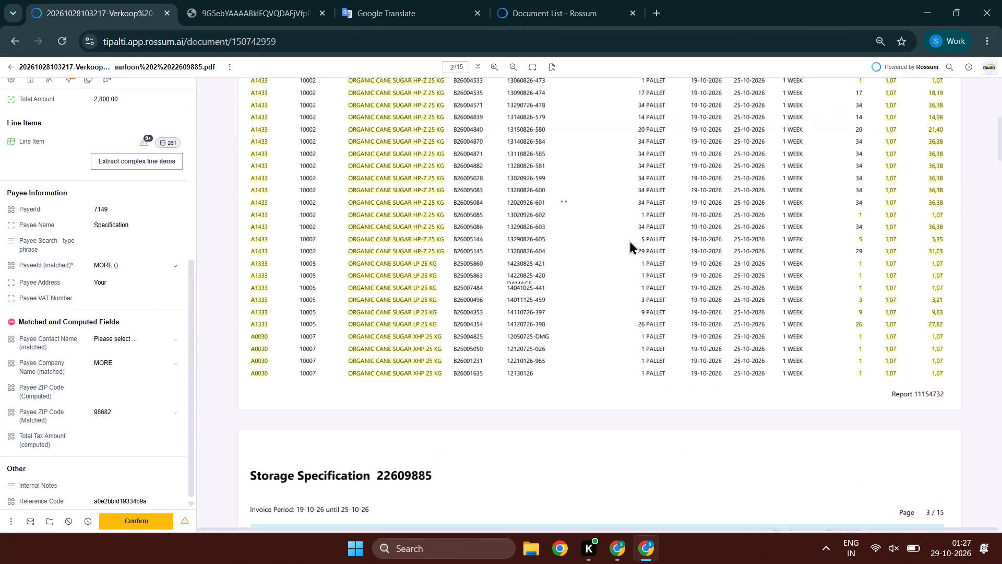
{"action": "scroll", "coordinate": [629, 240], "scroll_direction": "down", "scroll_amount": 17}
{"action": "scroll", "coordinate": [622, 232], "scroll_direction": "up", "scroll_amount": 20}
{"action": "scroll", "coordinate": [622, 232], "scroll_direction": "up", "scroll_amount": 2}
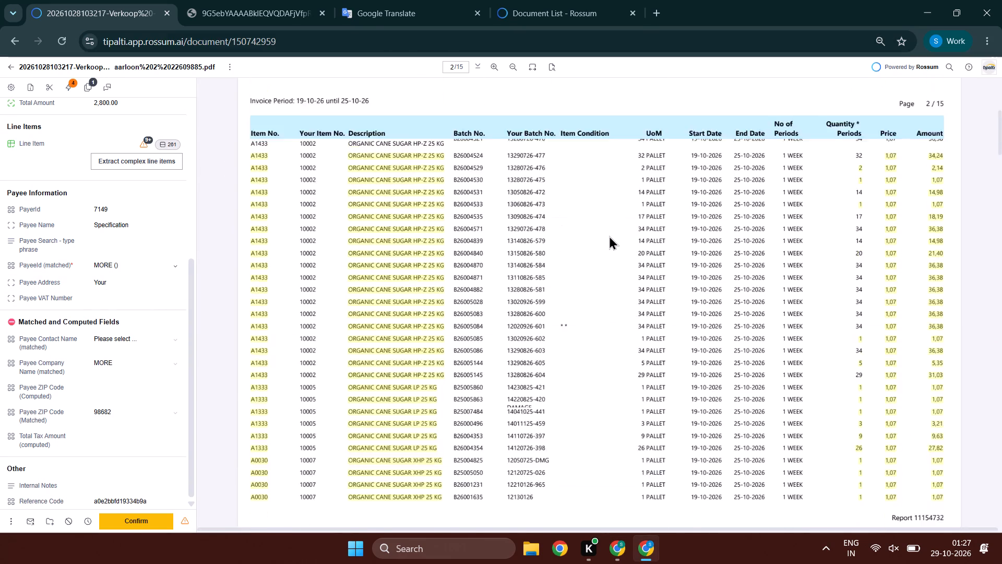
{"action": "scroll", "coordinate": [609, 236], "scroll_direction": "up", "scroll_amount": 20}
Start a Snipping Tool screen recording covering the whole Rossum browser window.
{"action": "key", "text": "shift+super+r"}
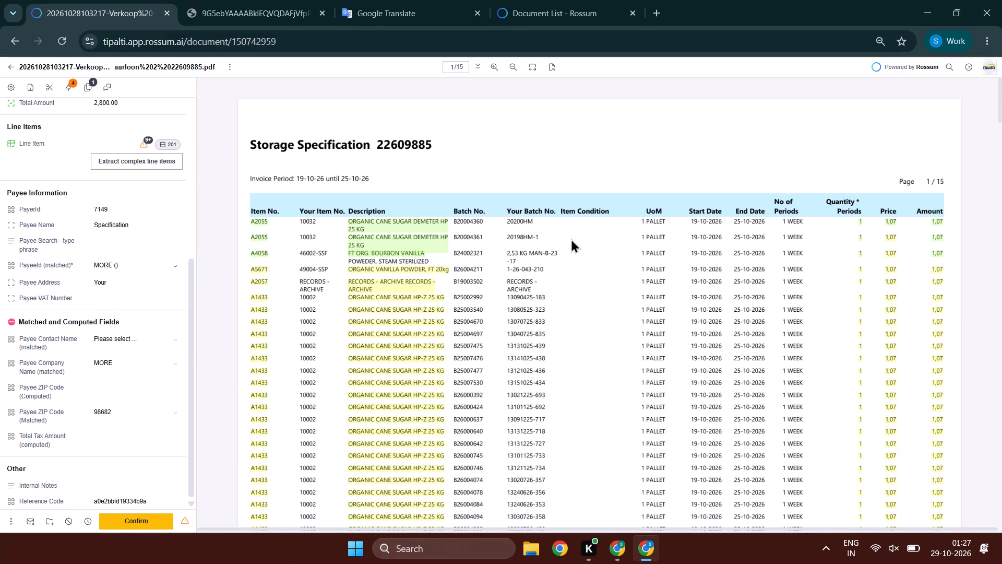
{"action": "left_click_drag", "start_coordinate": [0, 0], "coordinate": [1001, 330]}
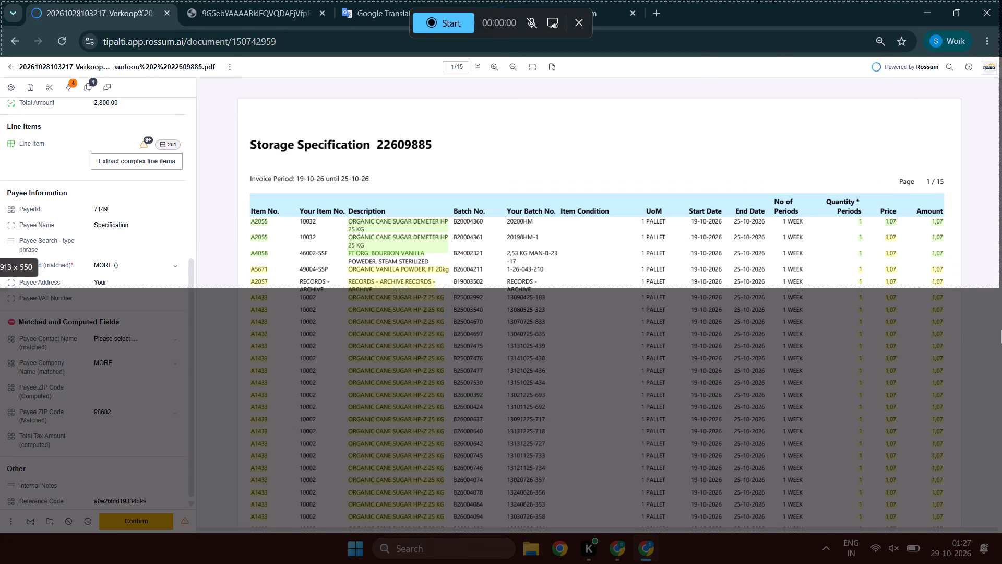
{"action": "left_click_drag", "start_coordinate": [1001, 330], "coordinate": [1001, 528]}
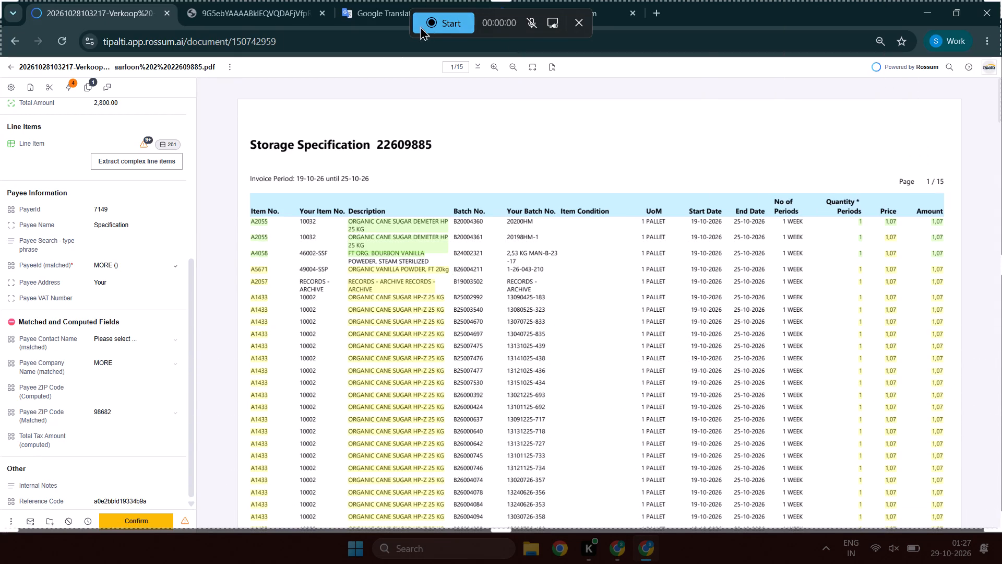
{"action": "left_click", "coordinate": [425, 23]}
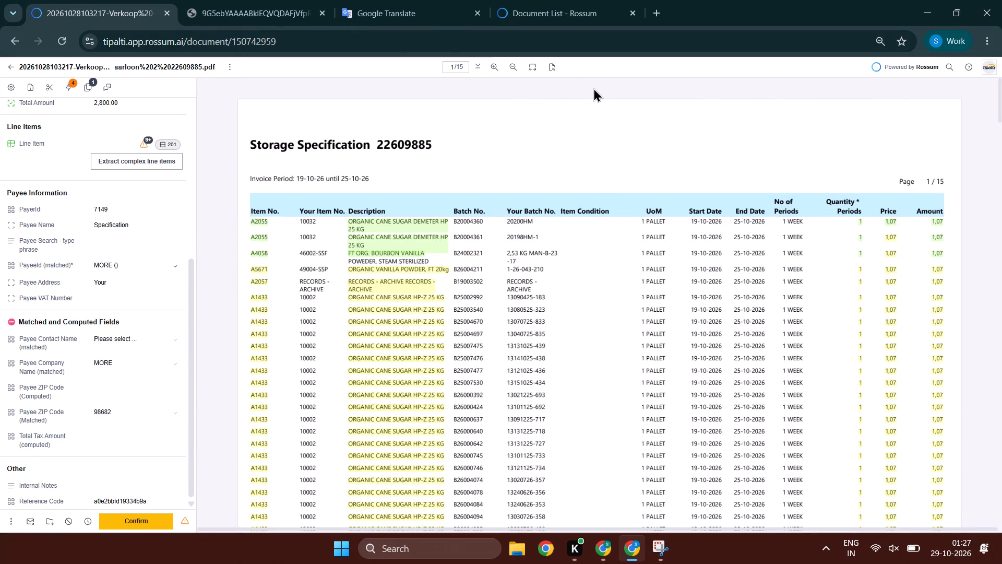
Capture the Storage Specification 22609885 pages through page 15 in the screen recording, stop it and close Snipping Tool.
{"action": "scroll", "coordinate": [647, 175], "scroll_direction": "down", "scroll_amount": 18}
{"action": "scroll", "coordinate": [646, 177], "scroll_direction": "down", "scroll_amount": 5}
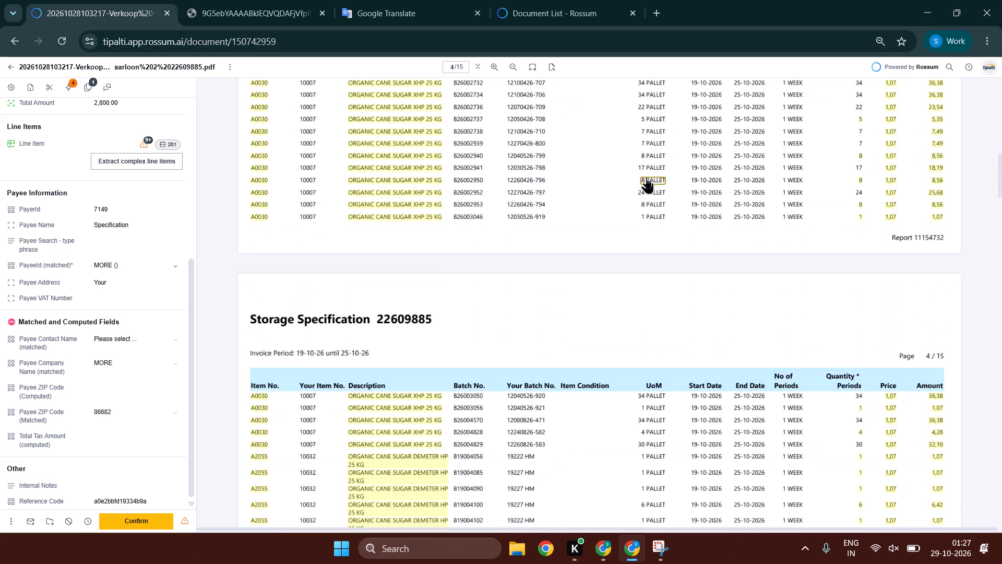
{"action": "scroll", "coordinate": [646, 178], "scroll_direction": "down", "scroll_amount": 8}
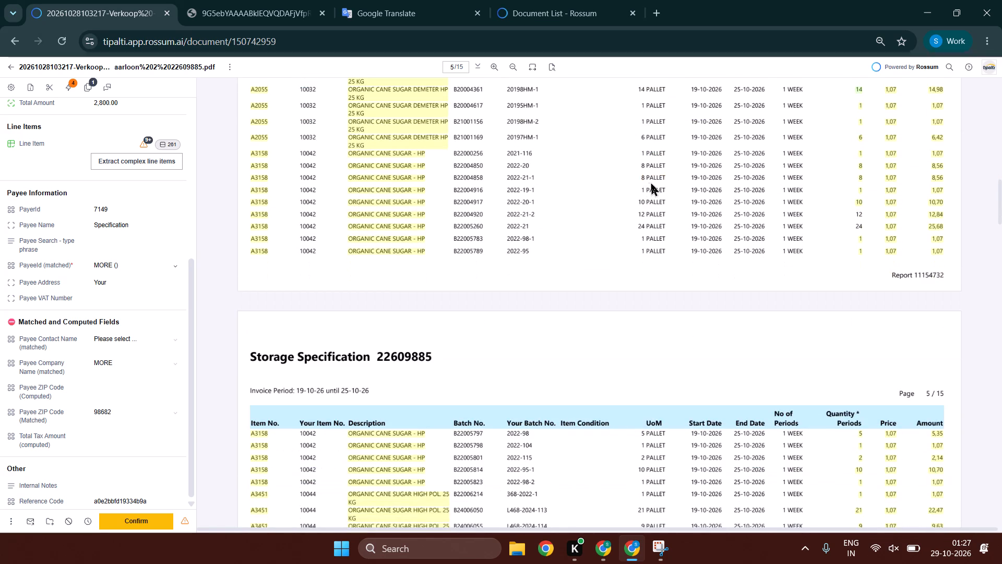
{"action": "scroll", "coordinate": [645, 187], "scroll_direction": "down", "scroll_amount": 12}
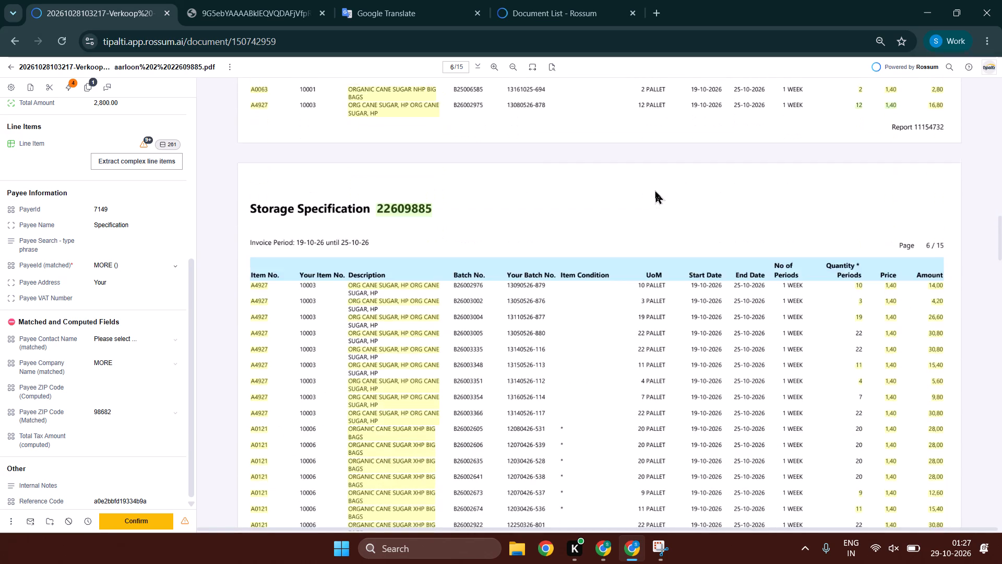
{"action": "scroll", "coordinate": [657, 189], "scroll_direction": "down", "scroll_amount": 14}
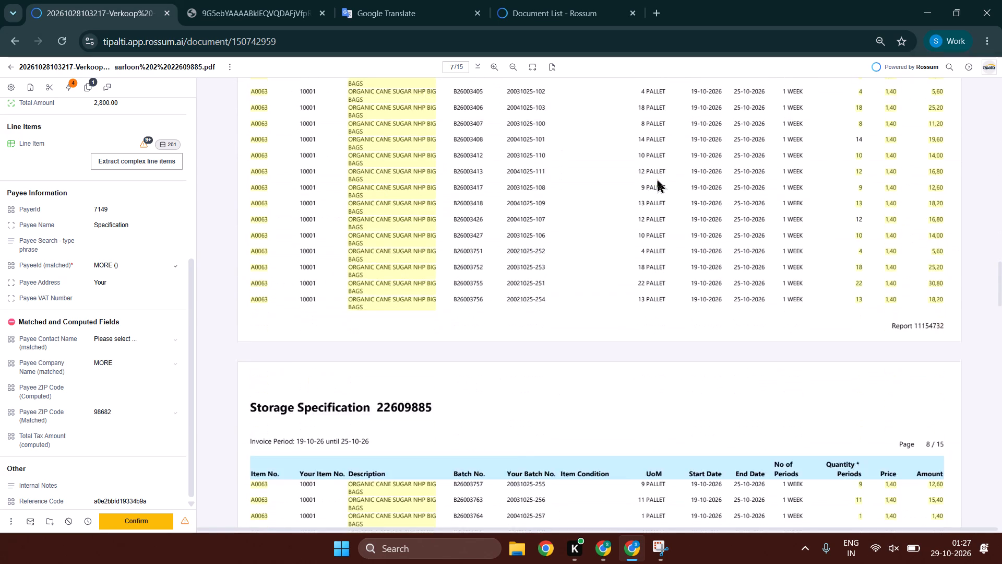
{"action": "scroll", "coordinate": [657, 179], "scroll_direction": "down", "scroll_amount": 13}
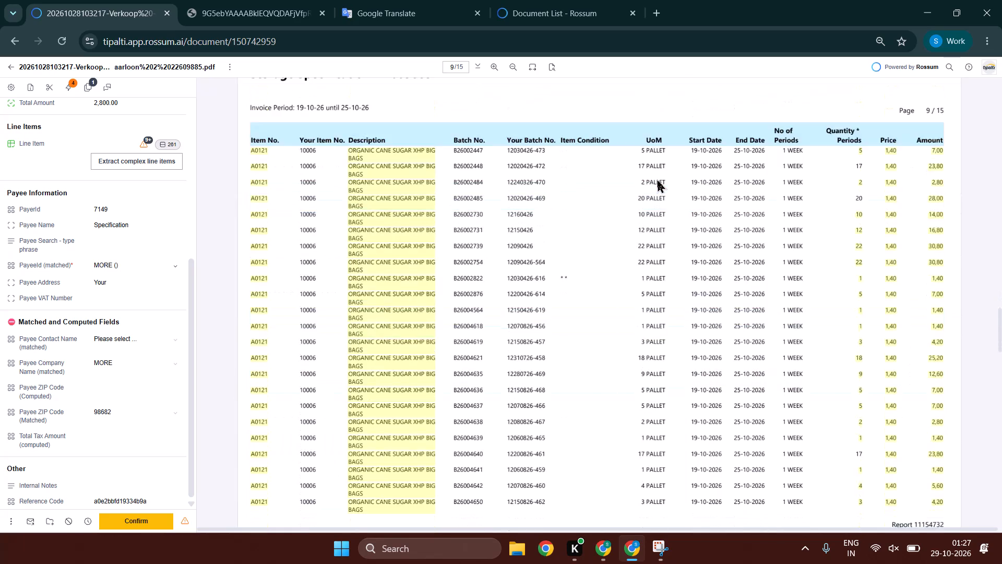
{"action": "scroll", "coordinate": [657, 179], "scroll_direction": "down", "scroll_amount": 20}
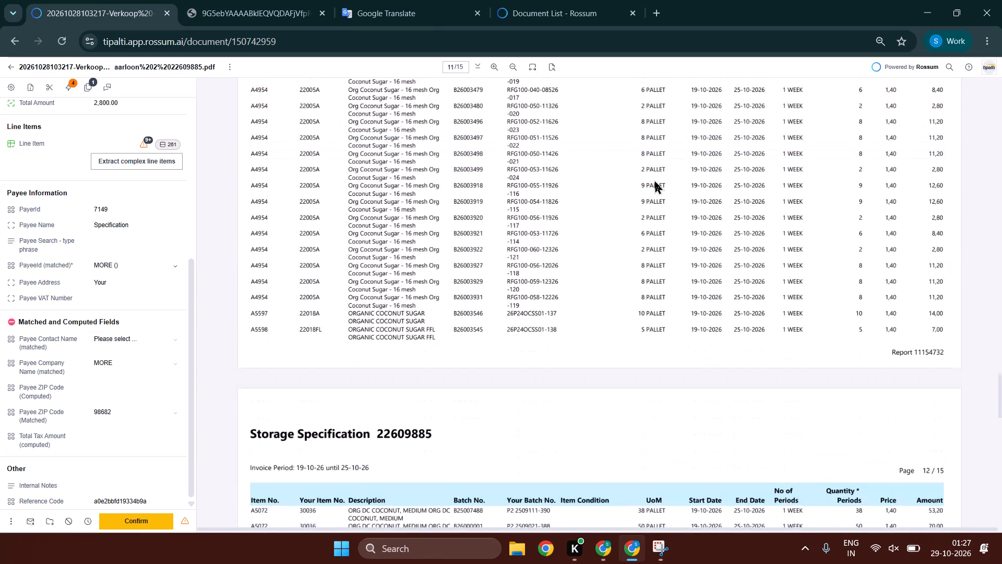
{"action": "scroll", "coordinate": [654, 180], "scroll_direction": "down", "scroll_amount": 19}
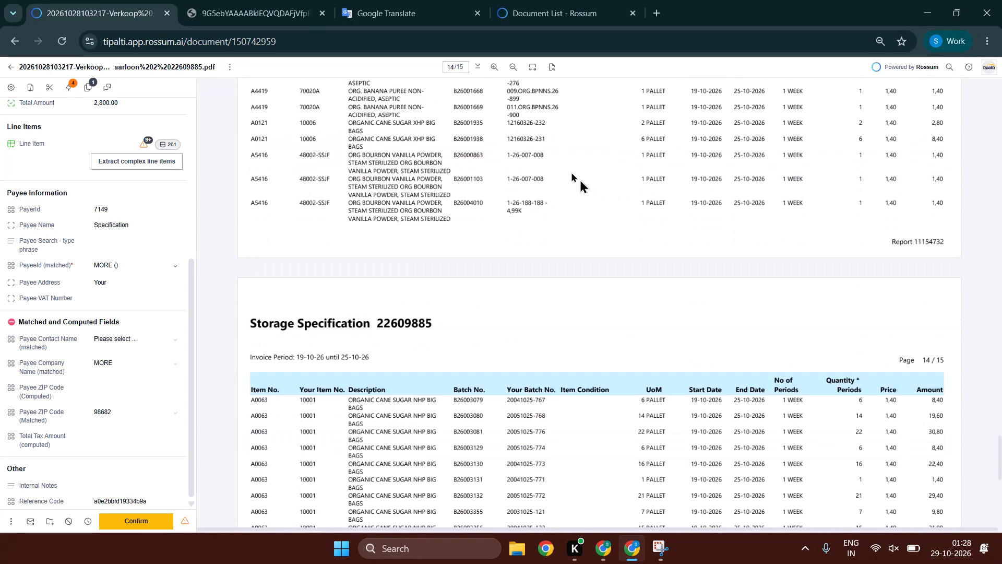
{"action": "scroll", "coordinate": [565, 164], "scroll_direction": "down", "scroll_amount": 3}
{"action": "scroll", "coordinate": [660, 241], "scroll_direction": "down", "scroll_amount": 7}
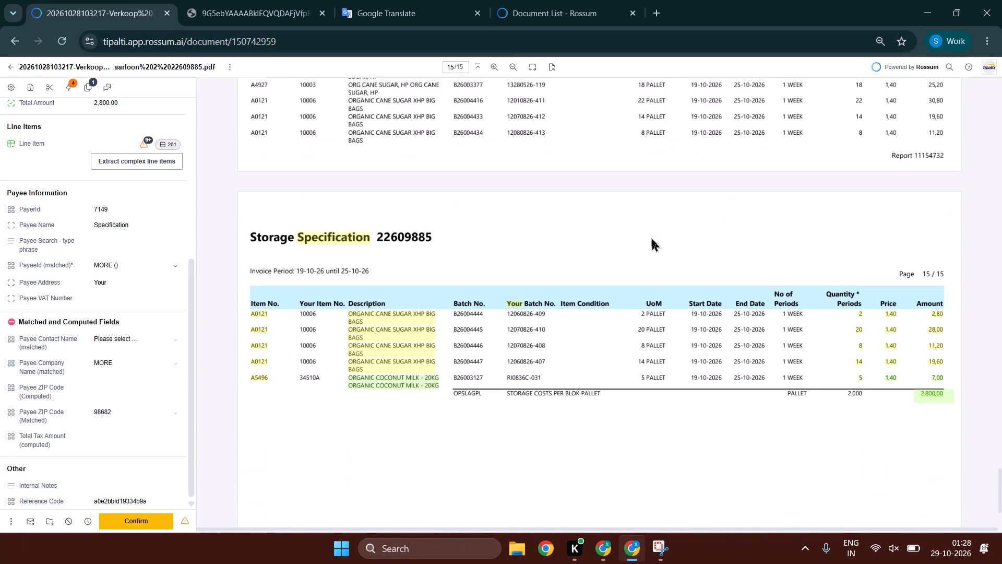
{"action": "scroll", "coordinate": [612, 229], "scroll_direction": "up", "scroll_amount": 11}
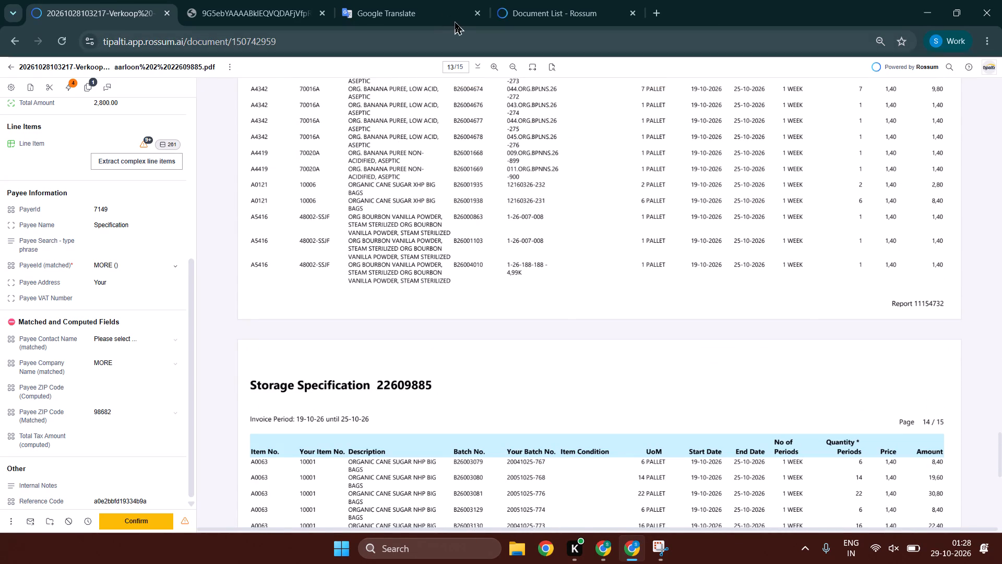
{"action": "left_click", "coordinate": [456, 21]}
{"action": "left_click", "coordinate": [1000, 9]}
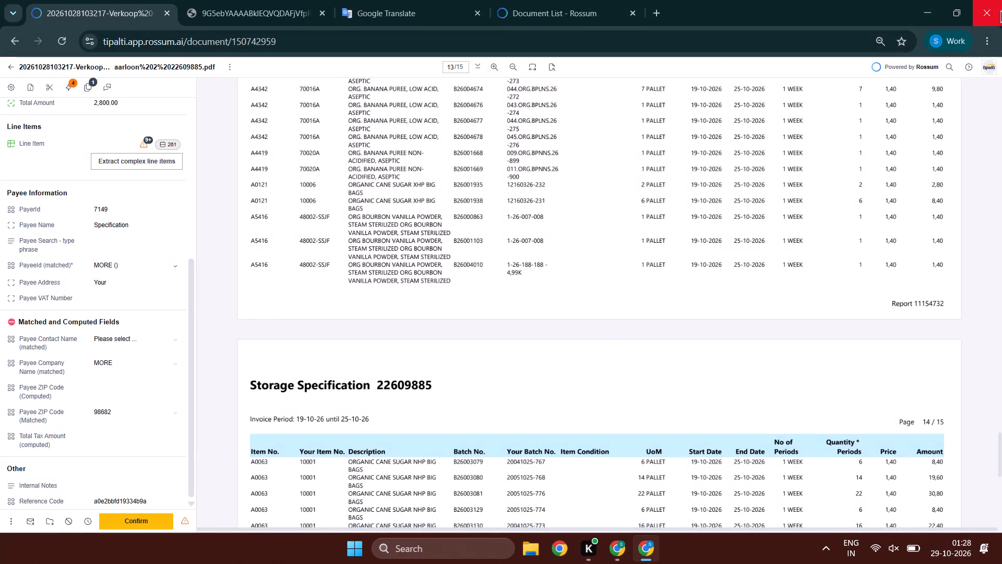
Delete all extracted line items from the Storage Specification 22609885 document.
{"action": "left_click", "coordinate": [147, 117]}
{"action": "left_click", "coordinate": [147, 139]}
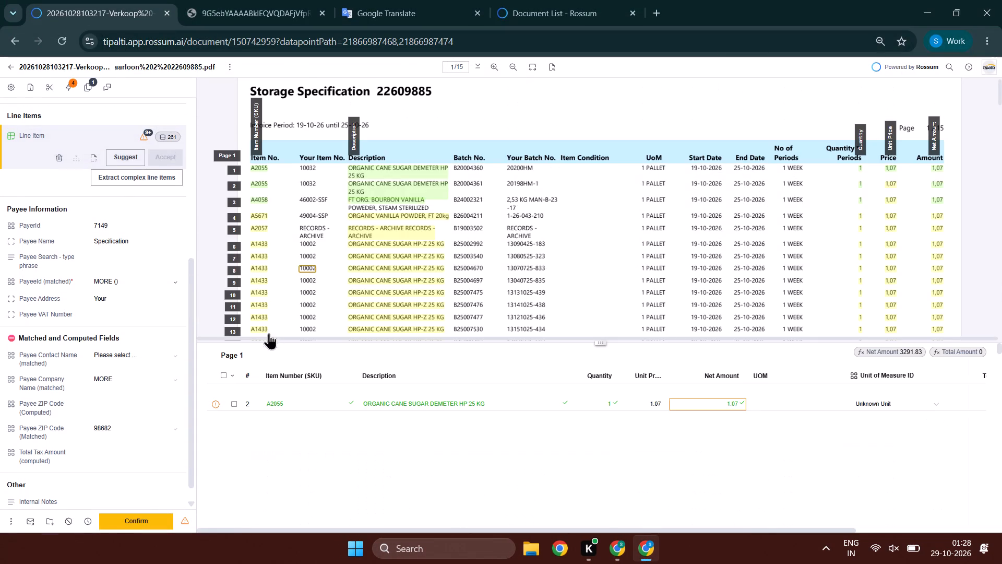
{"action": "left_click", "coordinate": [237, 376]}
{"action": "left_click", "coordinate": [247, 387]}
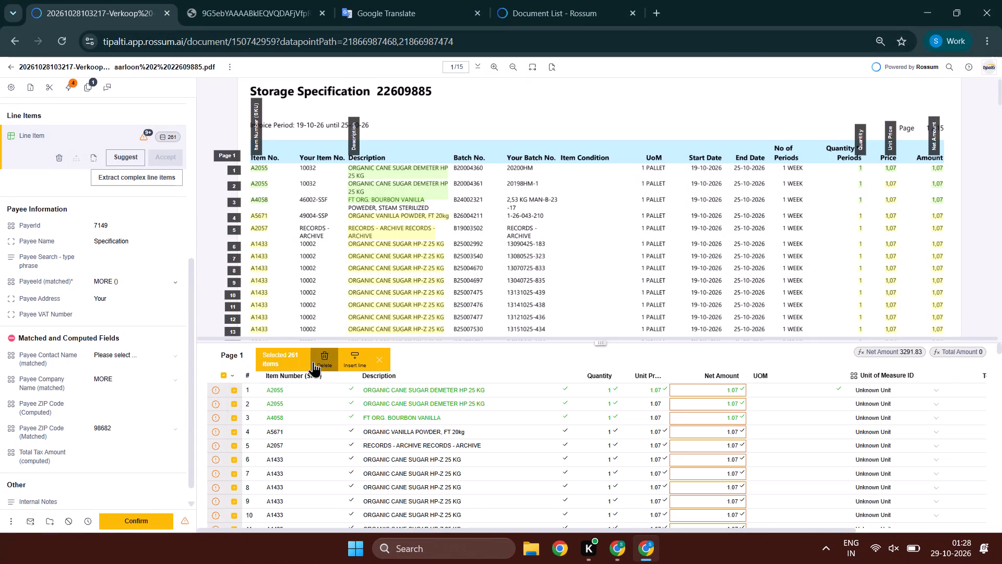
{"action": "left_click", "coordinate": [313, 361]}
Add a manual line item with the description "total amount due".
{"action": "key", "text": "Tab"}
{"action": "scroll", "coordinate": [511, 215], "scroll_direction": "up", "scroll_amount": 3}
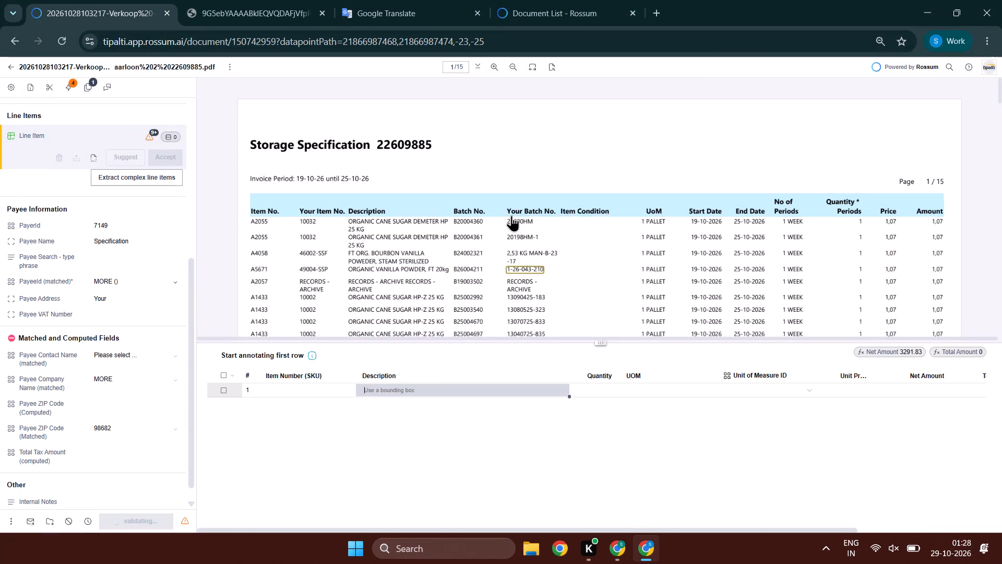
{"action": "scroll", "coordinate": [511, 215], "scroll_direction": "up", "scroll_amount": 4}
{"action": "left_click", "coordinate": [439, 393]}
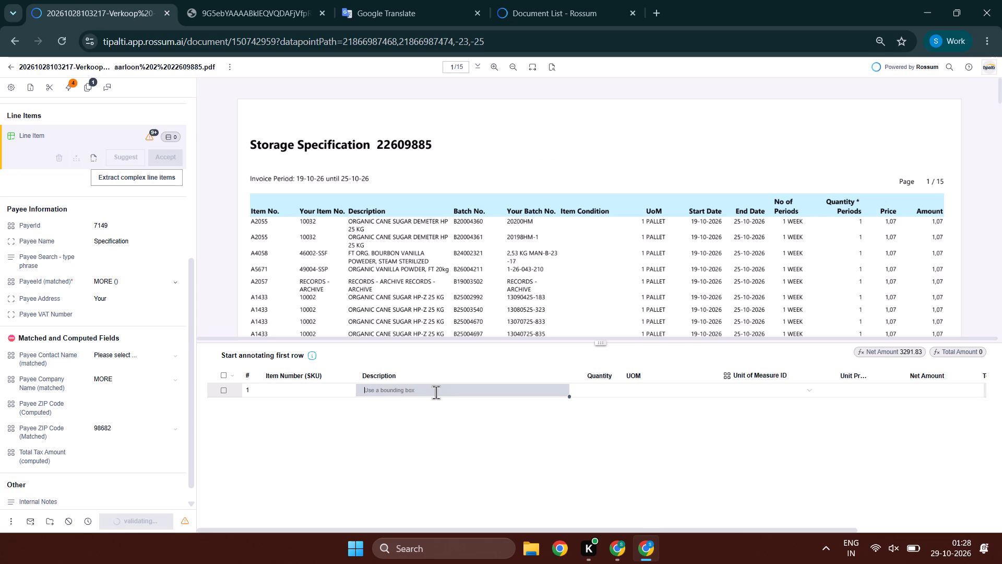
{"action": "type", "text": "total amount due"}
{"action": "key", "text": "Tab"}
{"action": "key", "text": "Tab"}
Check the document's Net Amount source, open the manual line's Net Amount for entry and go to the last page.
{"action": "scroll", "coordinate": [132, 122], "scroll_direction": "up", "scroll_amount": 2}
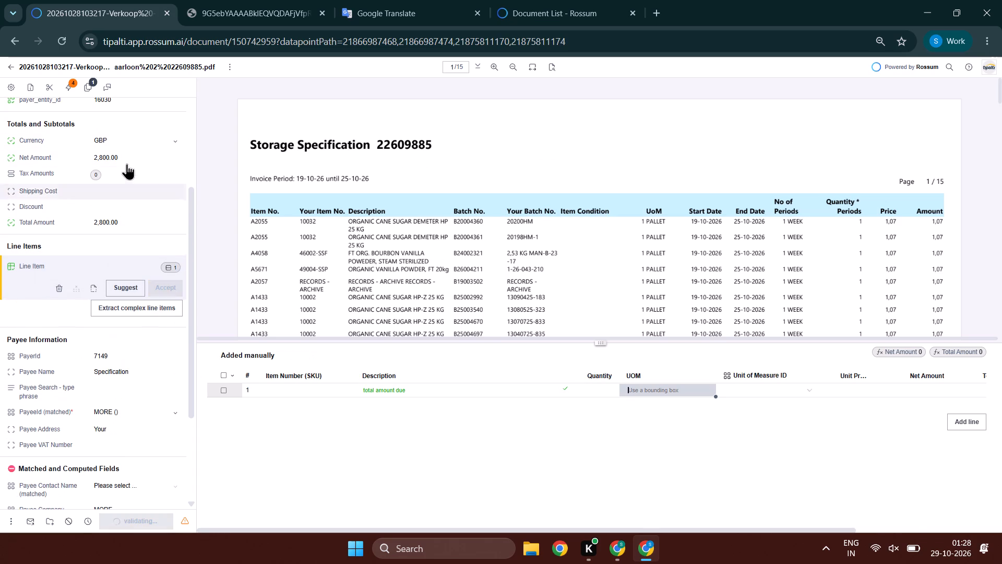
{"action": "left_click", "coordinate": [128, 161]}
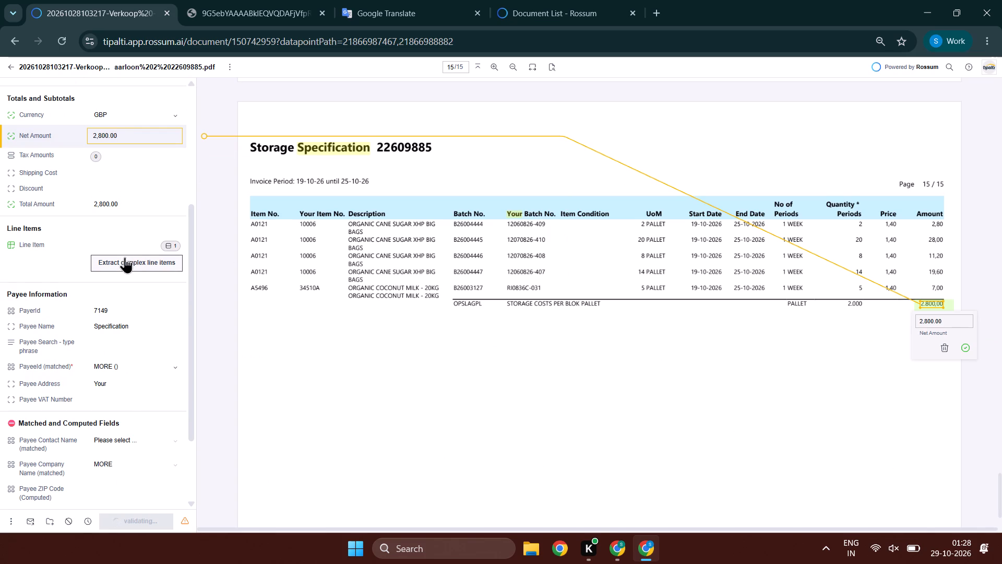
{"action": "left_click", "coordinate": [133, 248]}
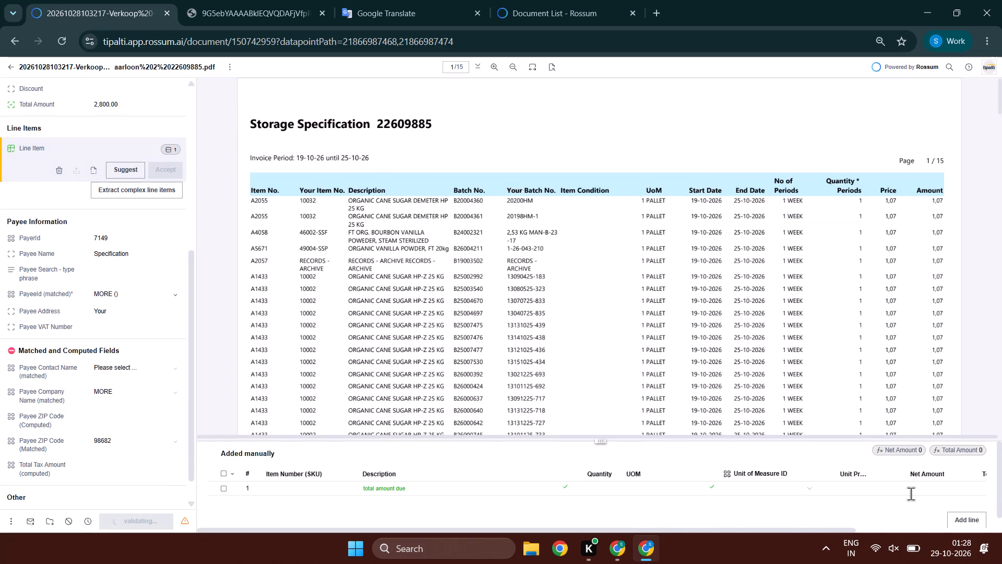
{"action": "left_click", "coordinate": [912, 490]}
{"action": "left_click", "coordinate": [480, 64]}
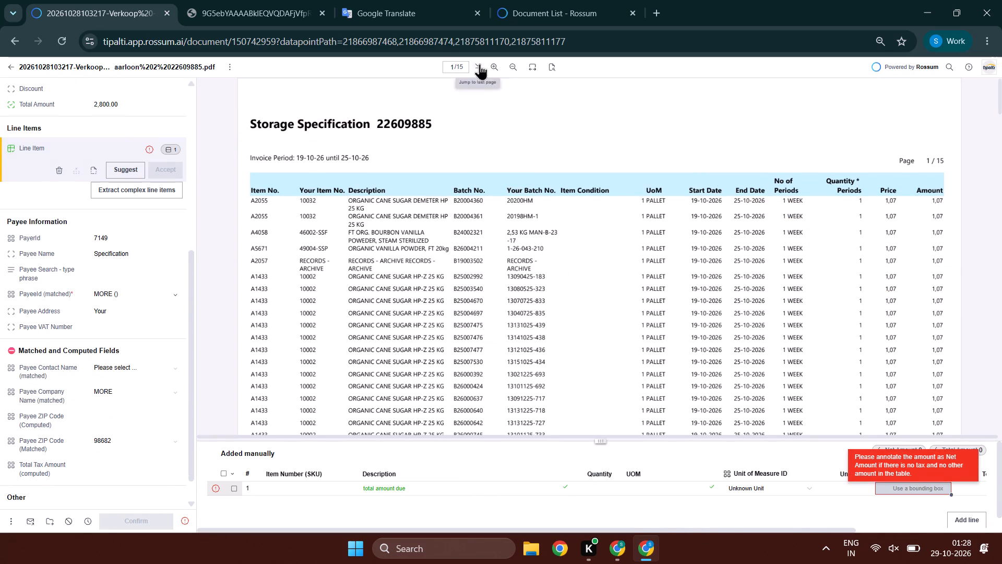
Capture the manual line's Net Amount from the 2,800.00 storage cost amount on page 15.
{"action": "left_click_drag", "start_coordinate": [950, 268], "coordinate": [910, 295]}
{"action": "key", "text": "Tab"}
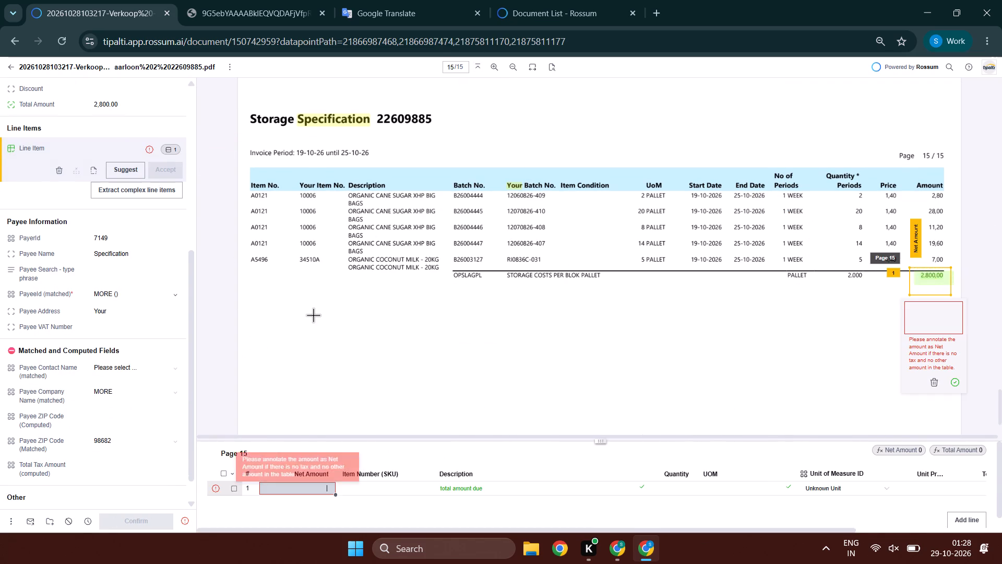
Set the Payee Name to "Storage Specification 22609885" from the heading on page 1.
{"action": "left_click", "coordinate": [153, 247]}
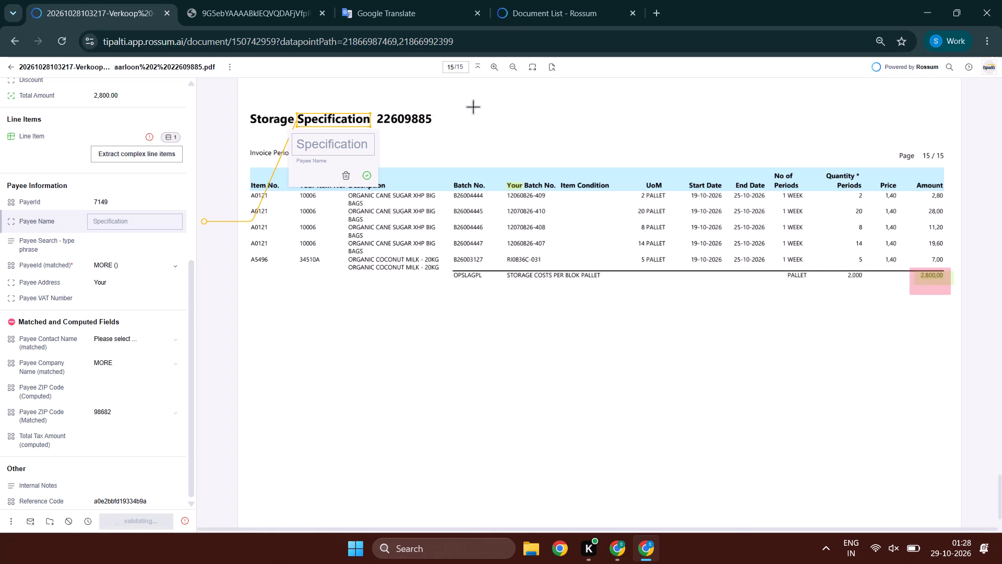
{"action": "left_click", "coordinate": [480, 68]}
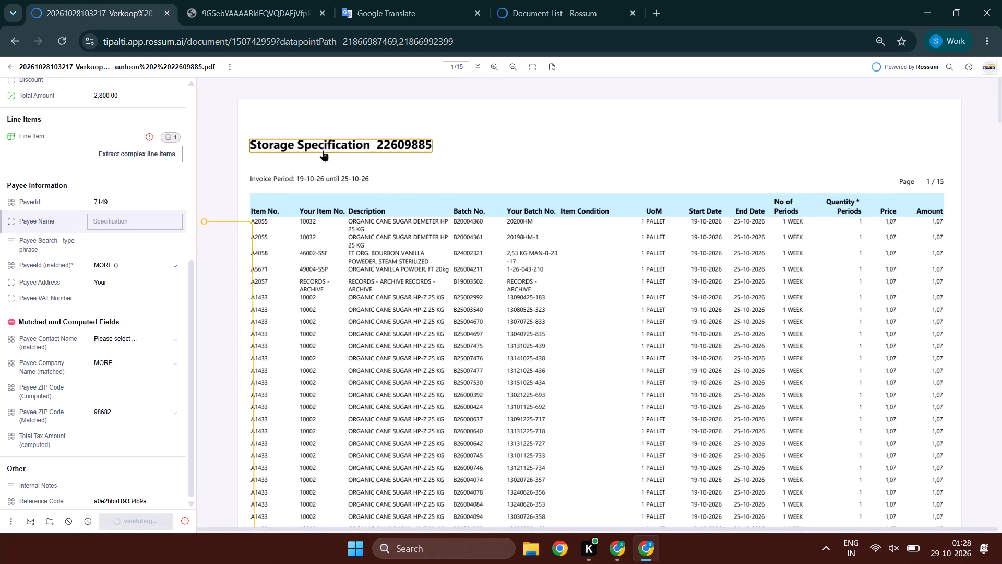
{"action": "left_click", "coordinate": [320, 146]}
{"action": "scroll", "coordinate": [28, 192], "scroll_direction": "up", "scroll_amount": 9}
{"action": "scroll", "coordinate": [33, 201], "scroll_direction": "down", "scroll_amount": 4}
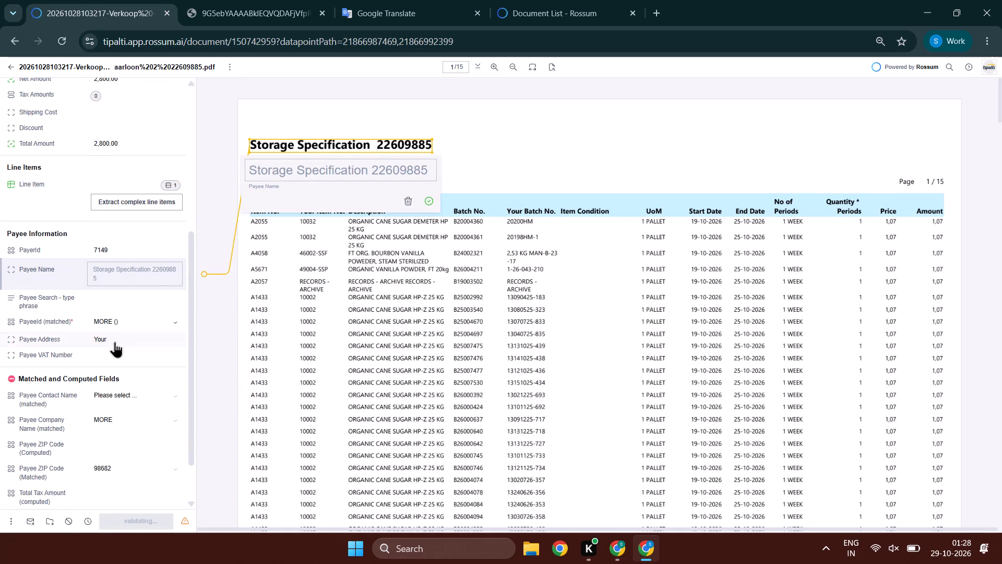
Remove the wrongly captured Payee Address value "Your".
{"action": "left_click", "coordinate": [134, 338]}
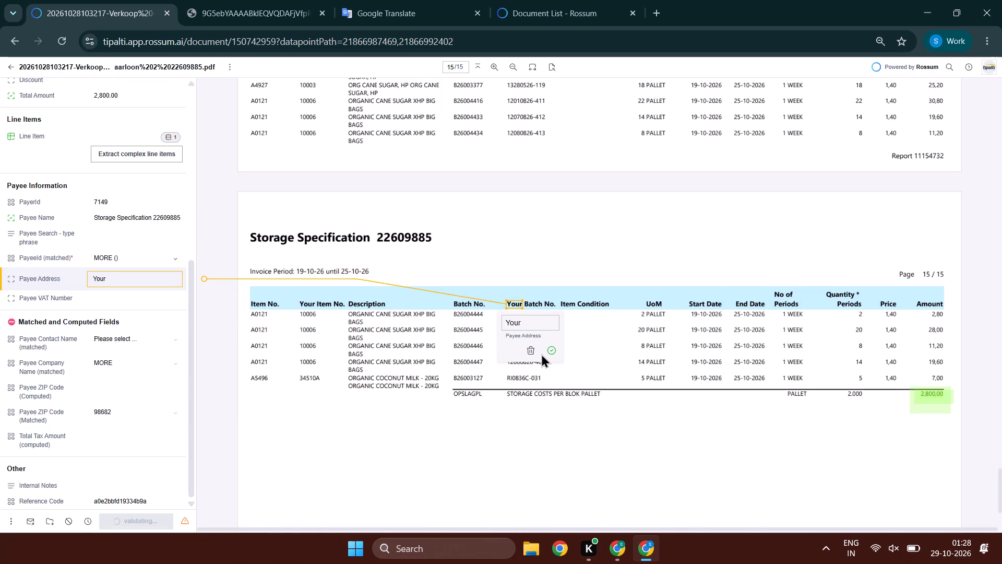
{"action": "left_click", "coordinate": [532, 354]}
{"action": "key", "text": "alt+Tab"}
{"action": "left_click", "coordinate": [376, 9]}
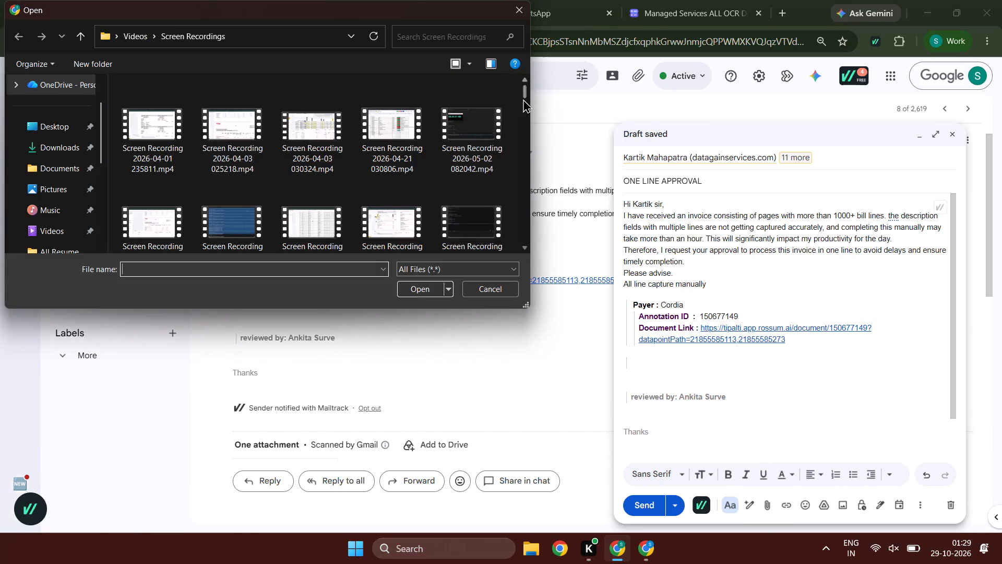
{"action": "left_click_drag", "start_coordinate": [523, 99], "coordinate": [542, 193]}
{"action": "left_click_drag", "start_coordinate": [527, 116], "coordinate": [527, 167]}
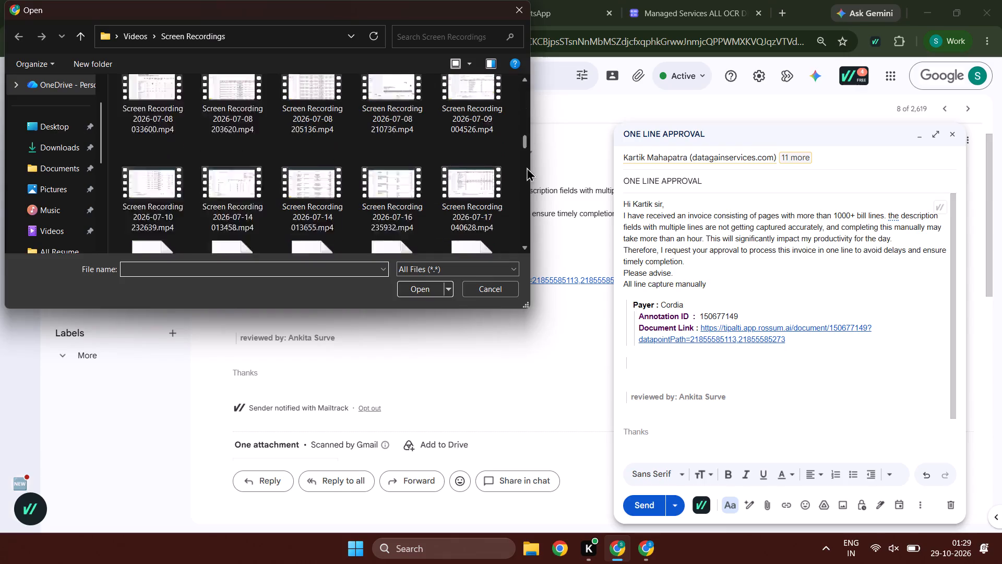
{"action": "left_click_drag", "start_coordinate": [527, 167], "coordinate": [534, 246]}
{"action": "double_click", "coordinate": [467, 219]}
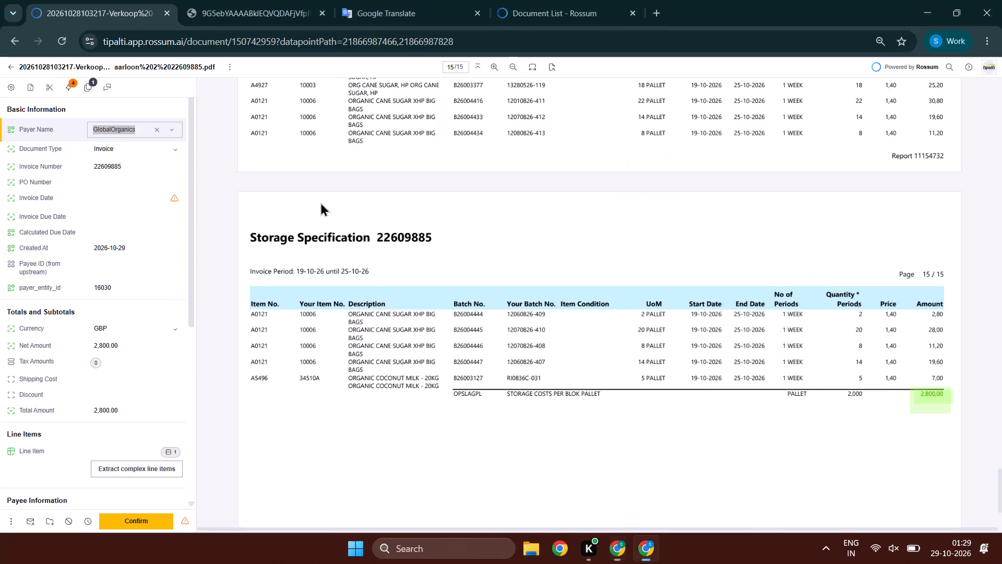
{"action": "key", "text": "alt+Tab"}
{"action": "left_click", "coordinate": [630, 252]}
{"action": "key", "text": "BackSpace"}
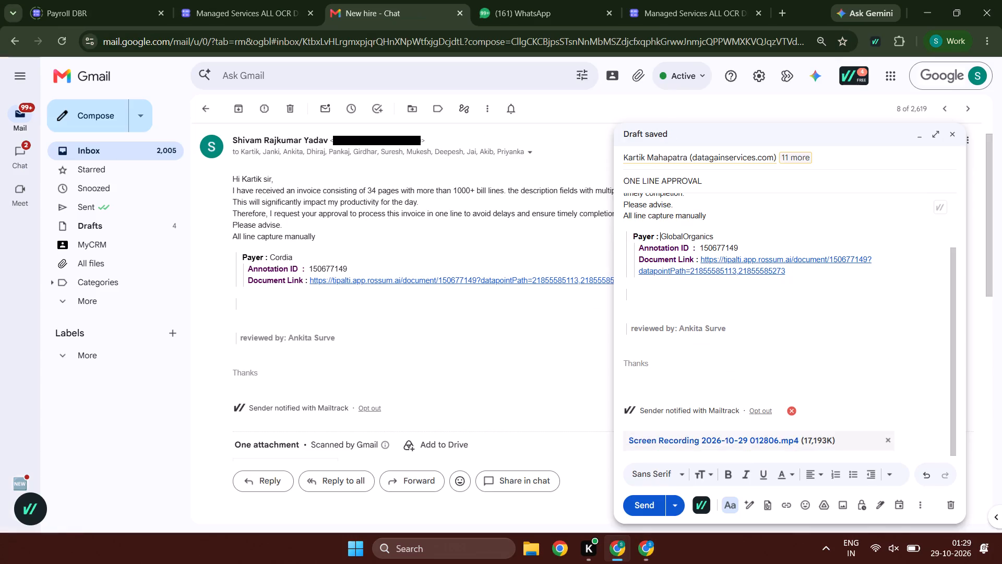
Replace the draft's Annotation ID with 150742959, copied from the Rossum document address, and return to Rossum.
{"action": "key", "text": "alt+Tab"}
{"action": "double_click", "coordinate": [256, 42]}
{"action": "key", "text": "ctrl+c"}
{"action": "key", "text": "ctrl+c"}
{"action": "key", "text": "alt+Tab"}
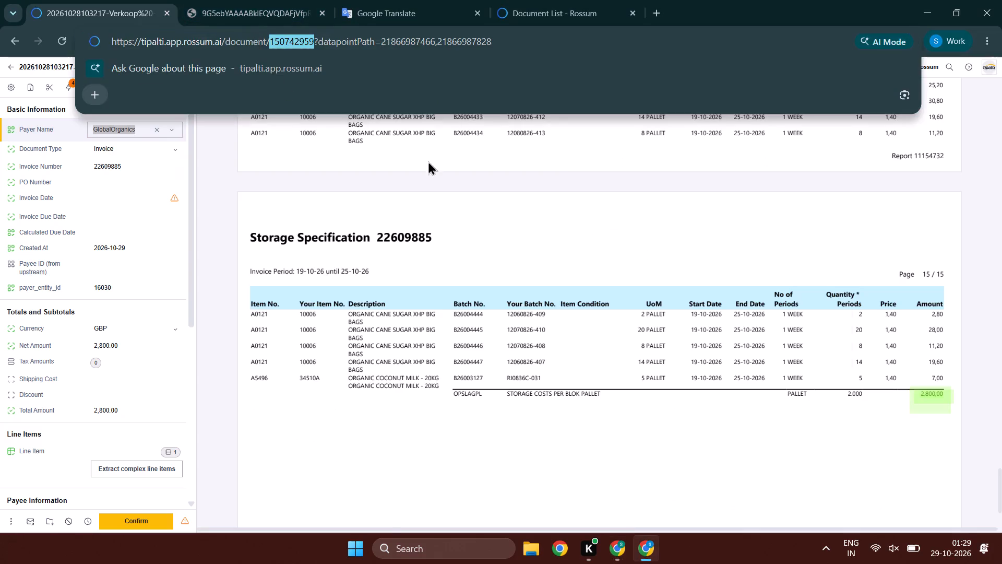
{"action": "double_click", "coordinate": [710, 248]}
{"action": "key", "text": "ctrl+v"}
{"action": "key", "text": "alt+Tab"}
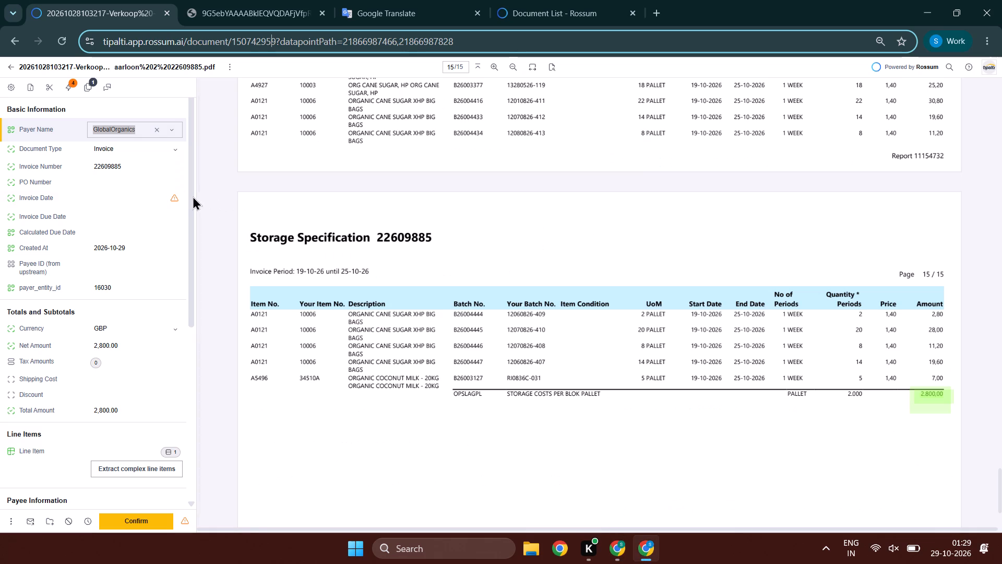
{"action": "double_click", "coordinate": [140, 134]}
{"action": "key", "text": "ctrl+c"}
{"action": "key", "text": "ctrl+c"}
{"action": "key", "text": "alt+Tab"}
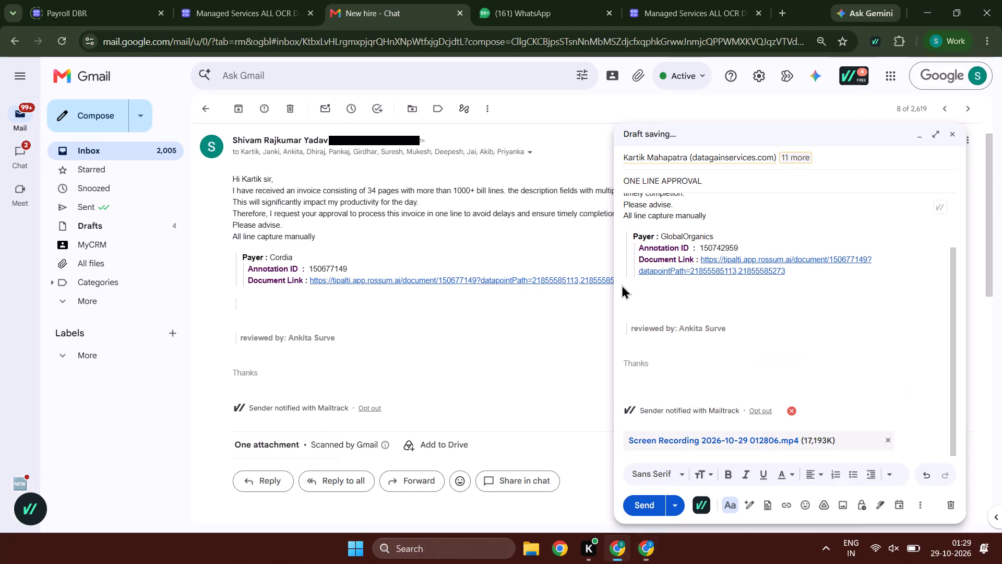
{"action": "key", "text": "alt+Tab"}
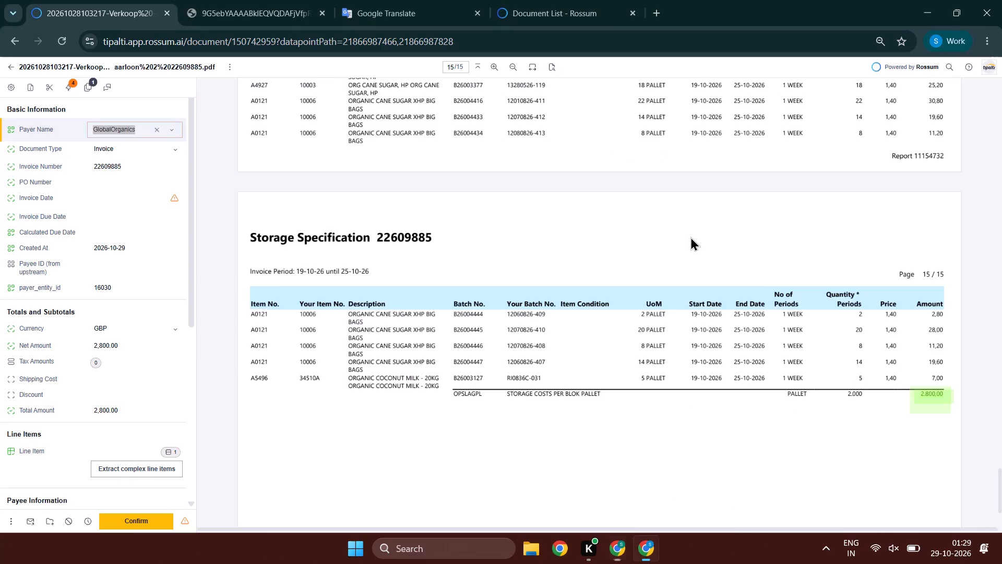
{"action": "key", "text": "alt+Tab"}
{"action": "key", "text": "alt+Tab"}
Replace the draft's Document Link with the full Rossum address of document 150742959, placed on the same line as its label.
{"action": "left_click", "coordinate": [442, 53]}
{"action": "left_click", "coordinate": [493, 42]}
{"action": "left_click", "coordinate": [517, 42]}
{"action": "left_click_drag", "start_coordinate": [543, 43], "coordinate": [396, 48]}
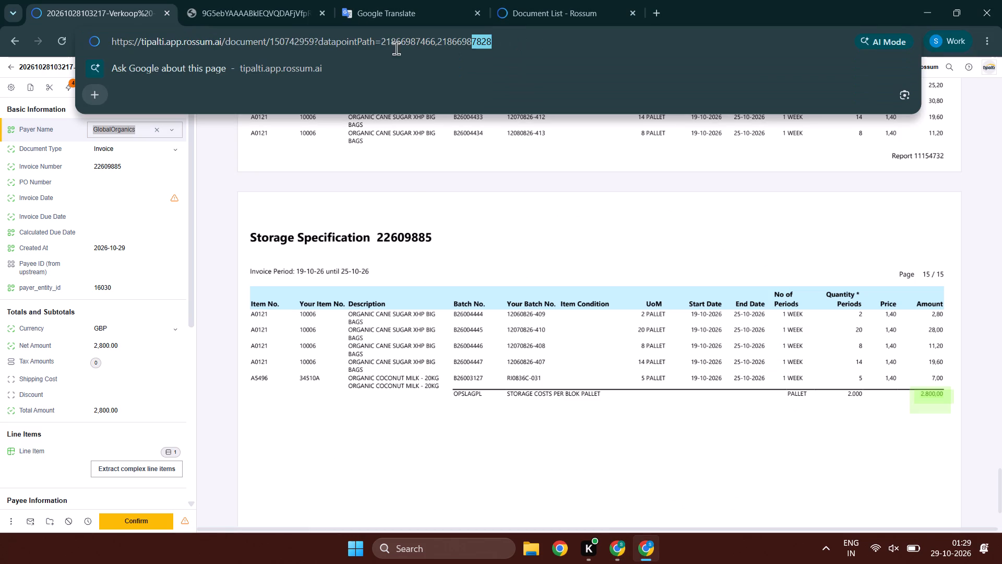
{"action": "left_click_drag", "start_coordinate": [396, 48], "coordinate": [55, 70]}
{"action": "key", "text": "ctrl+c"}
{"action": "key", "text": "ctrl+c"}
{"action": "key", "text": "alt+Tab"}
{"action": "left_click", "coordinate": [703, 258]}
{"action": "left_click_drag", "start_coordinate": [703, 258], "coordinate": [721, 269]}
{"action": "key", "text": "ctrl+v"}
{"action": "left_click", "coordinate": [638, 274]}
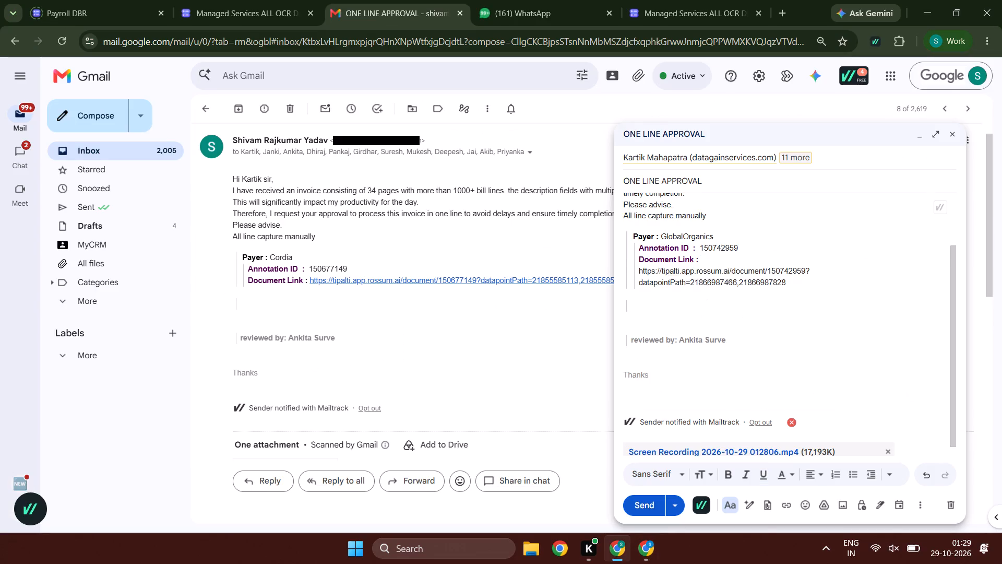
{"action": "key", "text": "BackSpace"}
{"action": "scroll", "coordinate": [707, 245], "scroll_direction": "up", "scroll_amount": 3}
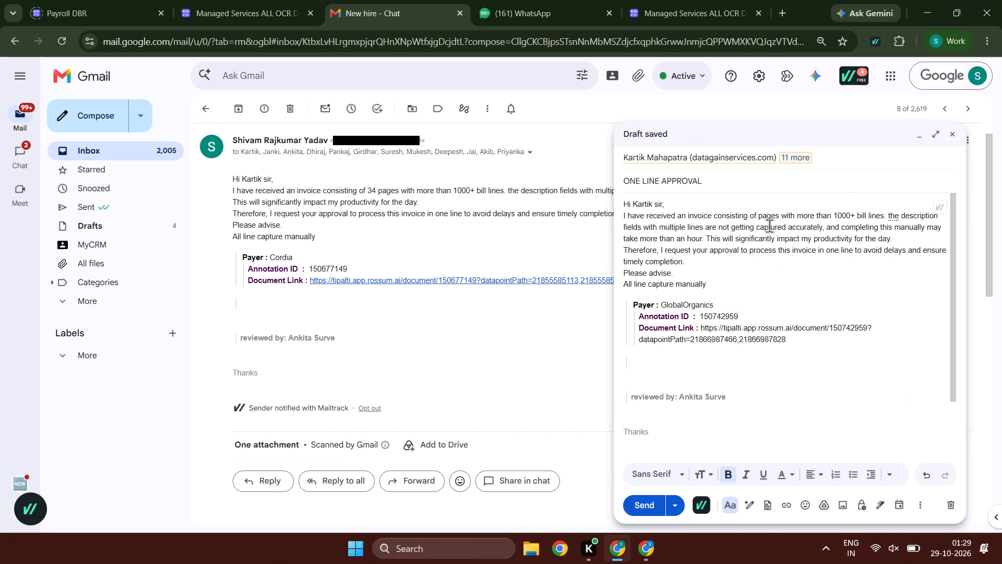
Insert 15 as the invoice's page count in the draft's opening sentence.
{"action": "left_click", "coordinate": [758, 216]}
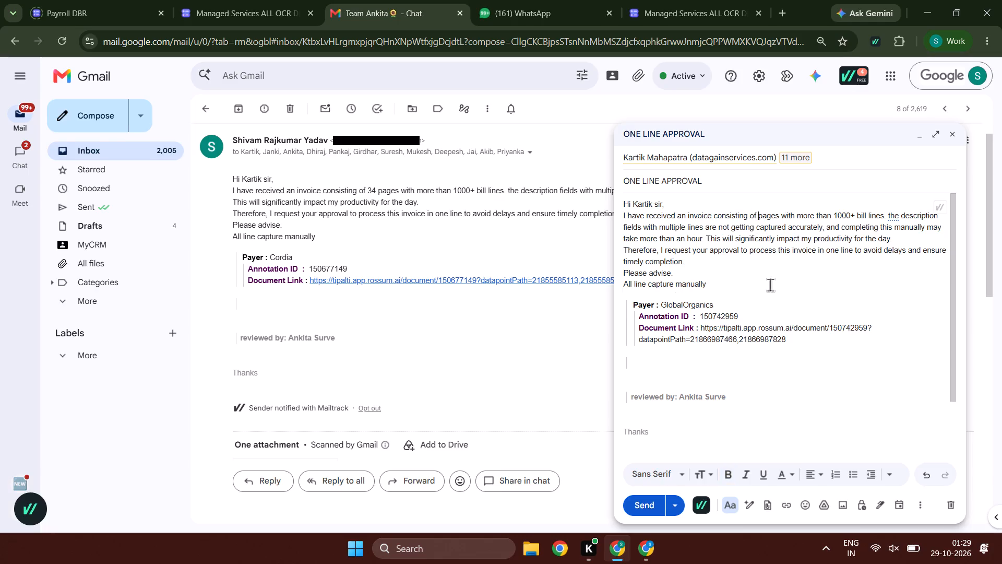
{"action": "scroll", "coordinate": [777, 291], "scroll_direction": "down", "scroll_amount": 2}
{"action": "scroll", "coordinate": [781, 308], "scroll_direction": "up", "scroll_amount": 2}
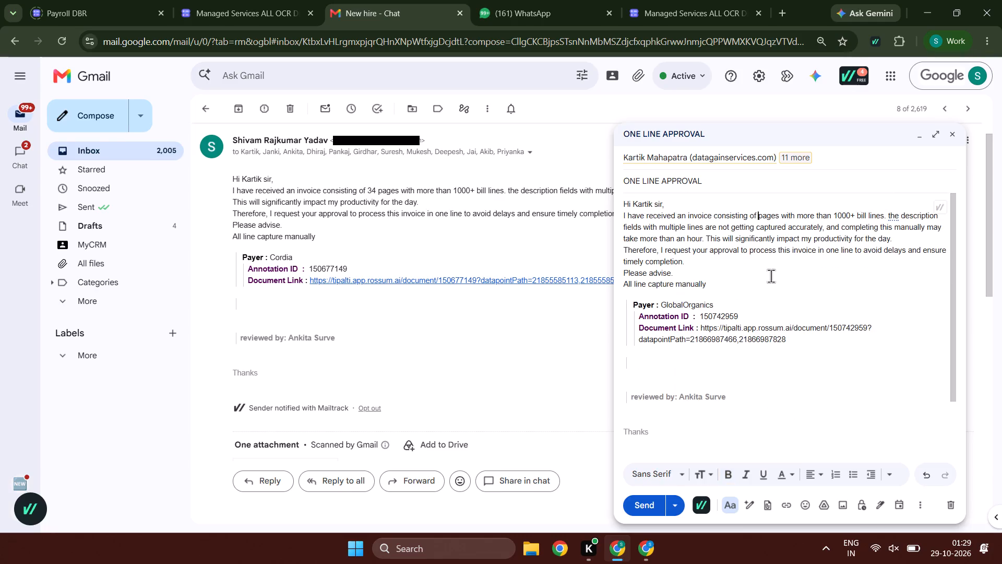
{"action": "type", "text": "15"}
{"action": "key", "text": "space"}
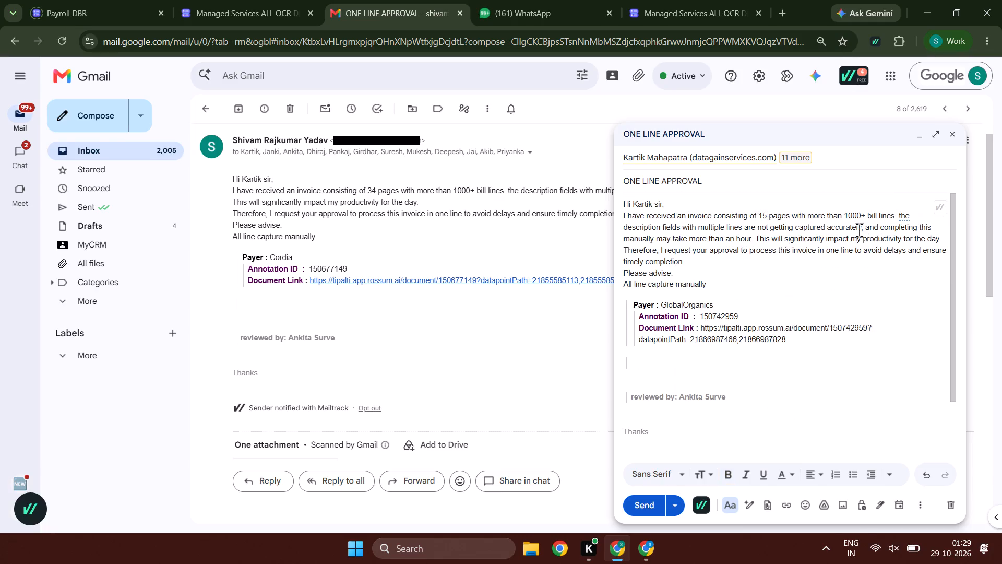
Change the number of bill lines in the draft's opening sentence to 900+.
{"action": "left_click", "coordinate": [849, 217]}
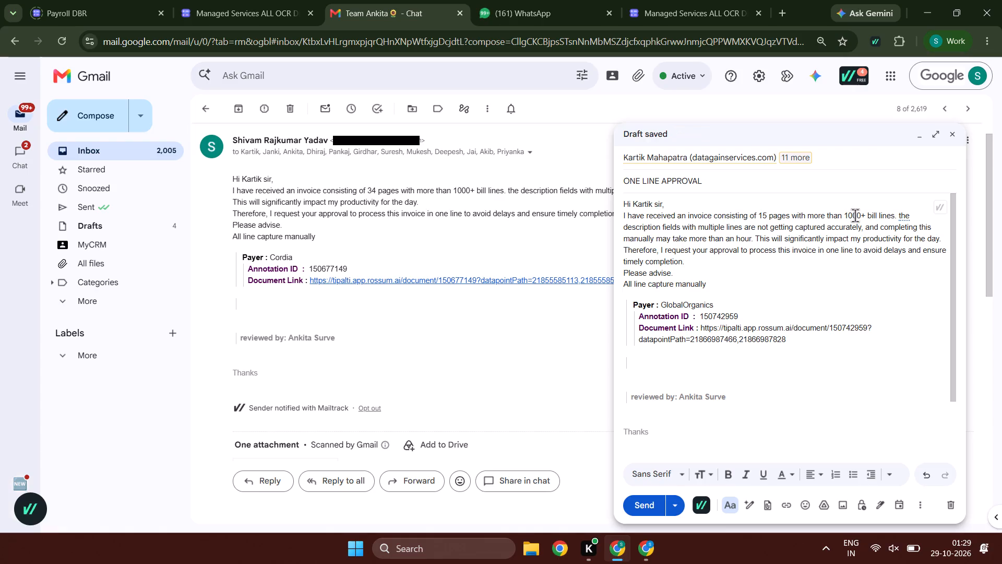
{"action": "key", "text": "BackSpace"}
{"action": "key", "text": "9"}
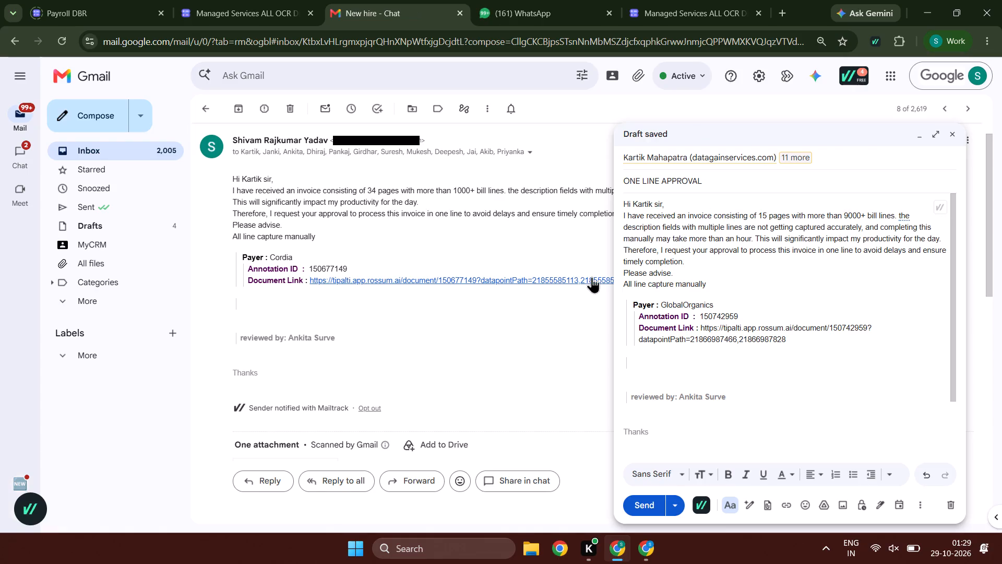
{"action": "key", "text": "BackSpace"}
{"action": "key", "text": "BackSpace"}
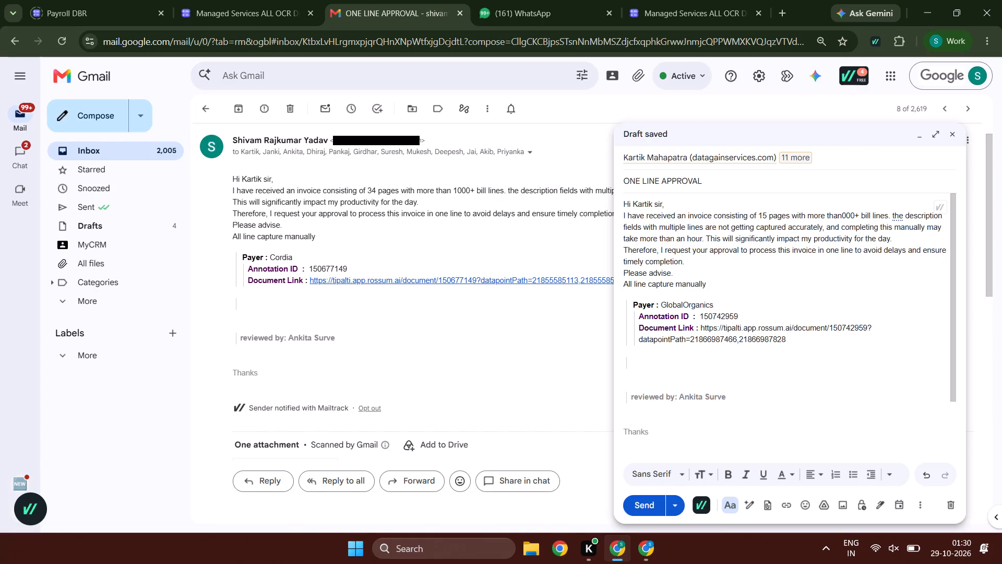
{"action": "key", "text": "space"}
{"action": "key", "text": "Right"}
{"action": "key", "text": "BackSpace"}
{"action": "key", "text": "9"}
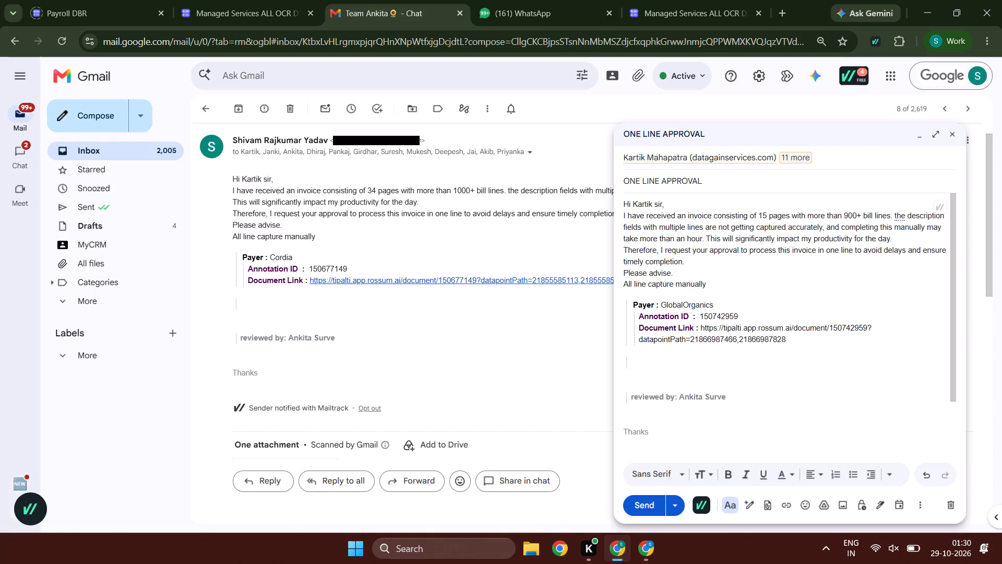
Check the rest of the ONE LINE APPROVAL draft and send it.
{"action": "scroll", "coordinate": [646, 350], "scroll_direction": "down", "scroll_amount": 2}
{"action": "left_click", "coordinate": [634, 506]}
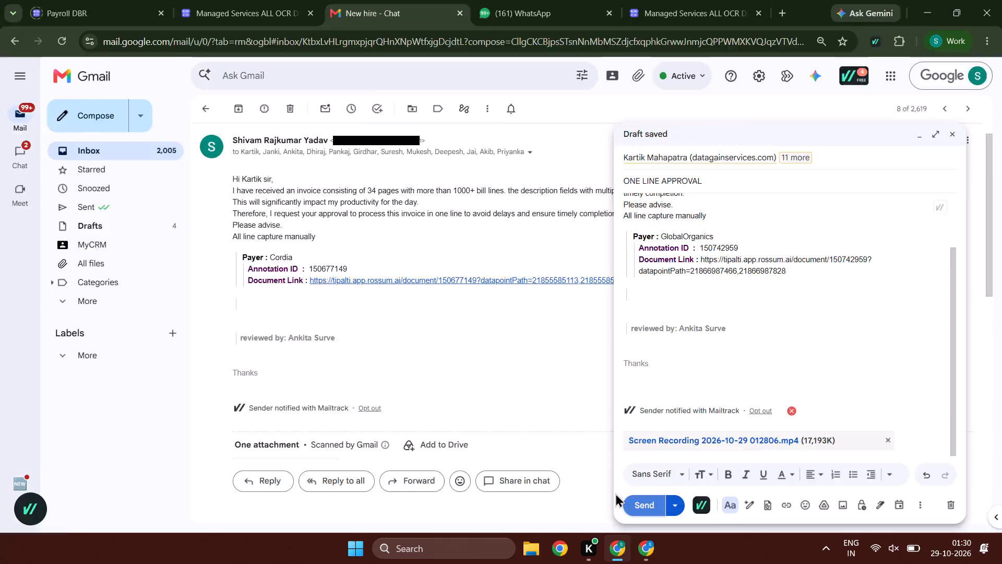
Return to the GlobalOrganics document in Rossum and set its matched PayeeId to Payee Unknown.
{"action": "key", "text": "alt+Tab"}
{"action": "scroll", "coordinate": [156, 254], "scroll_direction": "down", "scroll_amount": 2}
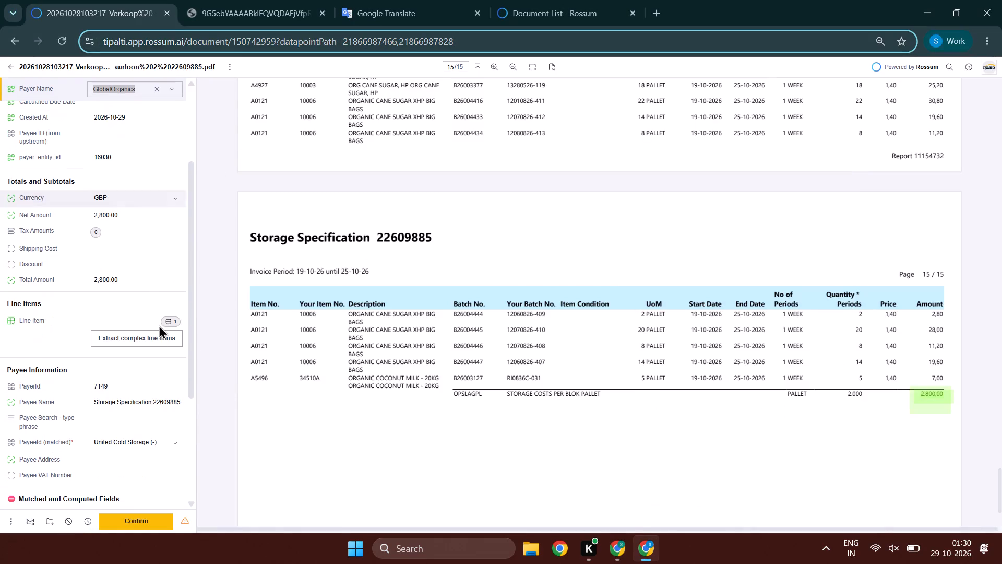
{"action": "left_click", "coordinate": [150, 439]}
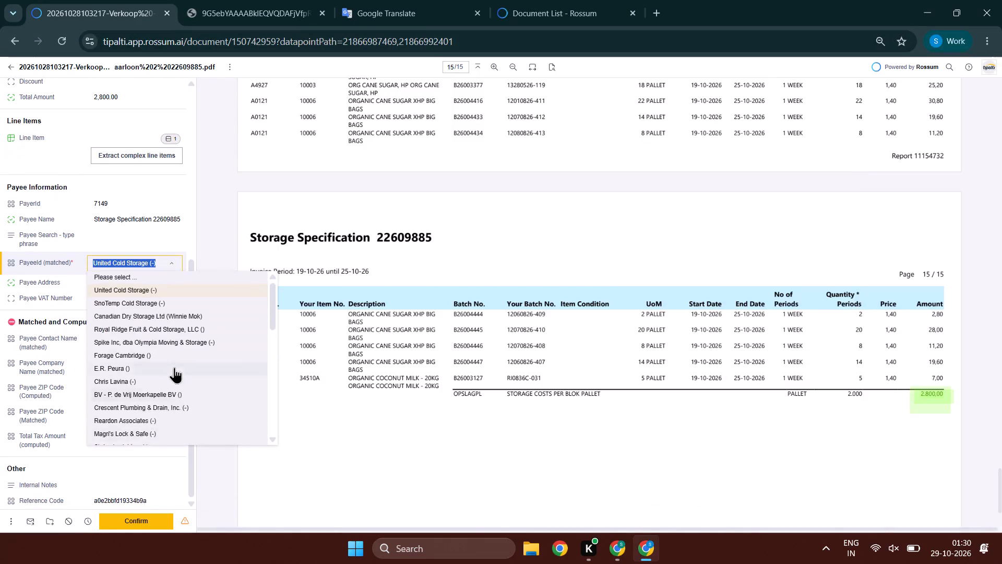
{"action": "scroll", "coordinate": [174, 367], "scroll_direction": "down", "scroll_amount": 9}
{"action": "left_click", "coordinate": [153, 427]}
Switch to the browser window that holds the Managed Services ALL OCR DBR form.
{"action": "key", "text": "alt+Tab"}
{"action": "key", "text": "alt+Tab"}
{"action": "key", "text": "alt+Tab"}
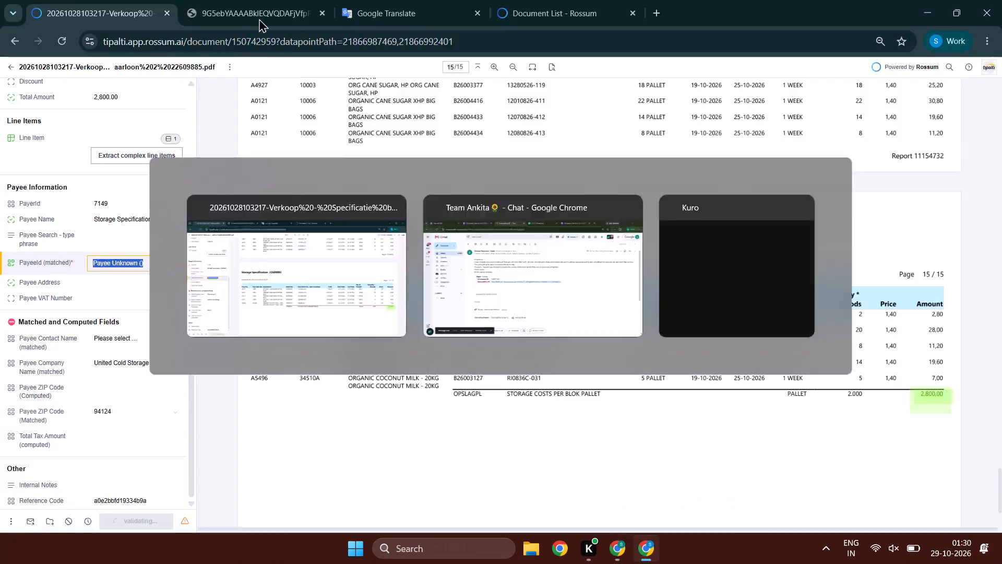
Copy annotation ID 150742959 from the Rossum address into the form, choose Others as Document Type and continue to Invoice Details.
{"action": "left_click", "coordinate": [249, 2]}
{"action": "key", "text": "alt+Tab"}
{"action": "key", "text": "alt+Tab"}
{"action": "key", "text": "alt+Tab"}
{"action": "double_click", "coordinate": [269, 42]}
{"action": "key", "text": "ctrl+c"}
{"action": "key", "text": "ctrl+c"}
{"action": "key", "text": "alt+Tab"}
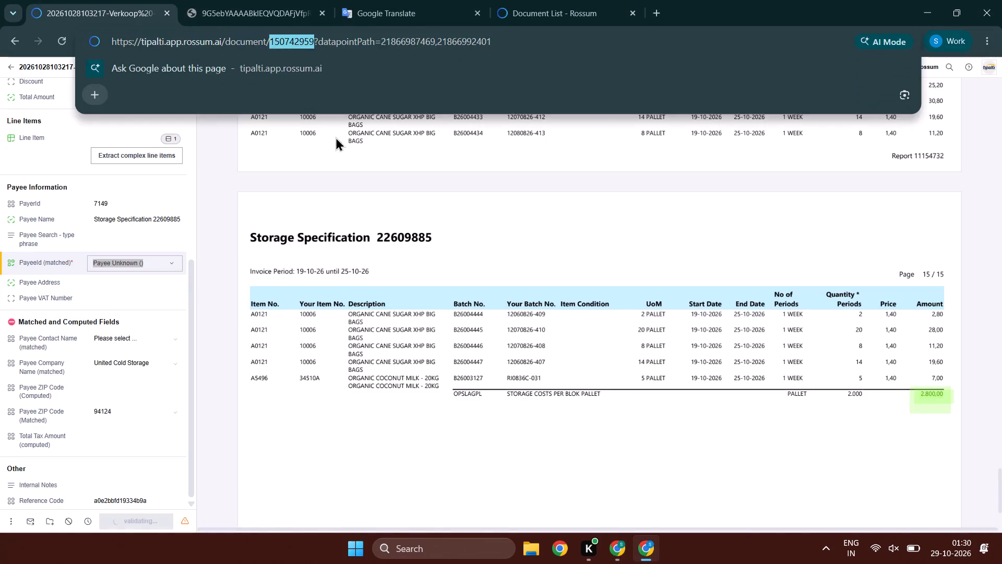
{"action": "left_click", "coordinate": [400, 239], "text": "ctrl"}
{"action": "key", "text": "ctrl+v"}
{"action": "left_click", "coordinate": [403, 312]}
{"action": "left_click", "coordinate": [405, 404]}
{"action": "left_click", "coordinate": [410, 428]}
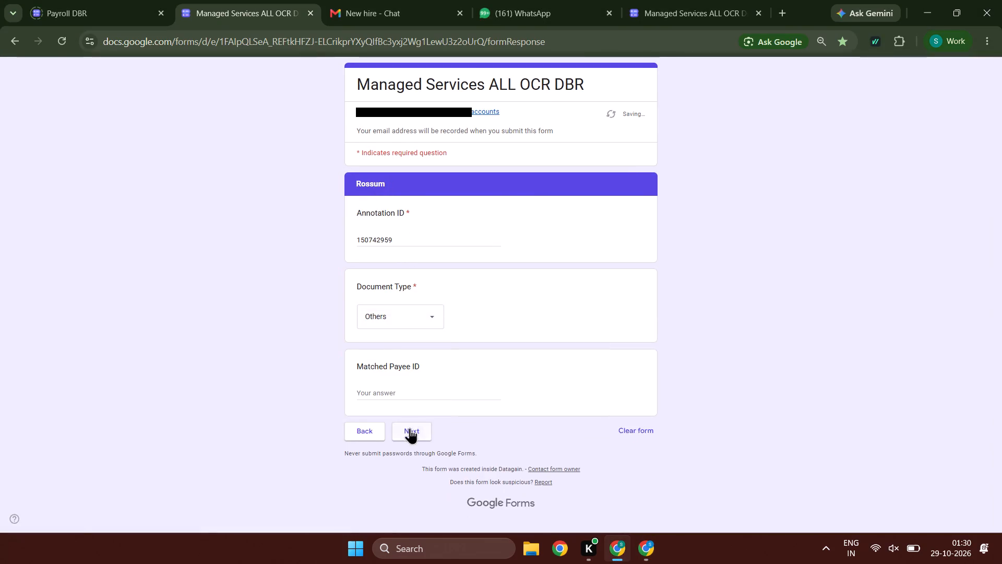
{"action": "left_click", "coordinate": [406, 429]}
Copy the Payer Name GlobalOrganics from the Rossum document into the form's Payer answer.
{"action": "key", "text": "alt+Tab"}
{"action": "scroll", "coordinate": [113, 264], "scroll_direction": "up", "scroll_amount": 8}
{"action": "left_click", "coordinate": [125, 120]}
{"action": "left_click", "coordinate": [125, 123], "text": "ctrl"}
{"action": "key", "text": "ctrl+c"}
{"action": "key", "text": "ctrl+c"}
{"action": "key", "text": "alt+Tab"}
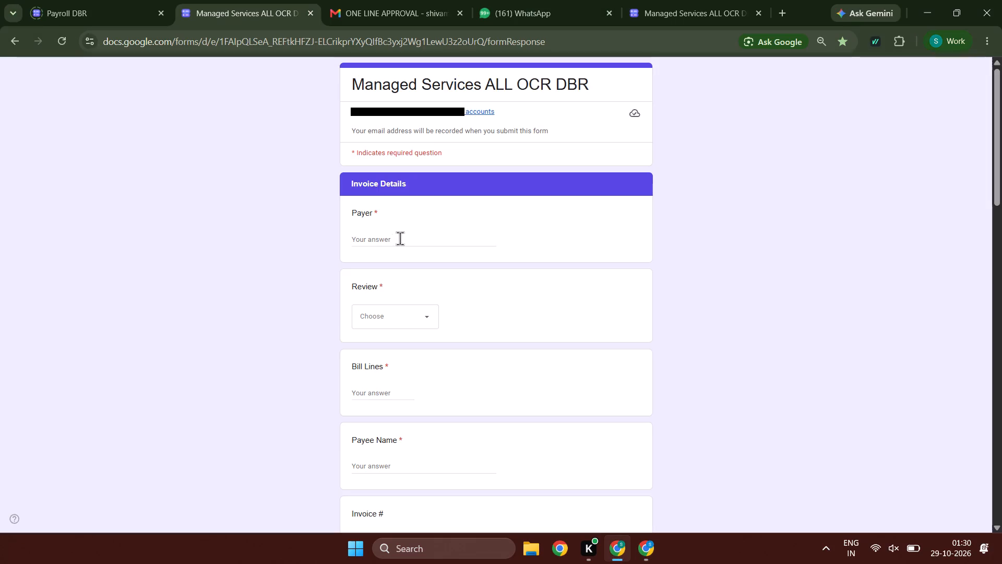
{"action": "left_click", "coordinate": [400, 238], "text": "ctrl"}
{"action": "key", "text": "ctrl+v"}
Choose the Review answer in the form and enter 0 for Bill Lines.
{"action": "left_click", "coordinate": [379, 316]}
{"action": "left_click", "coordinate": [378, 347]}
{"action": "left_click", "coordinate": [378, 387]}
{"action": "key", "text": "alt+Tab"}
{"action": "scroll", "coordinate": [111, 310], "scroll_direction": "down", "scroll_amount": 3}
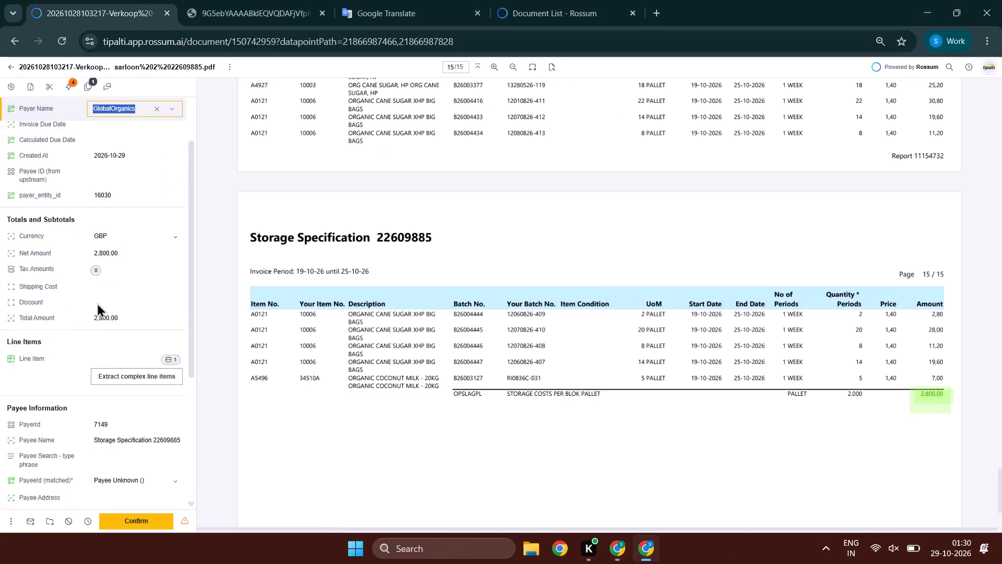
{"action": "key", "text": "alt+Tab"}
{"action": "key", "text": "0"}
{"action": "key", "text": "Tab"}
Copy the matched payee value "Payee Unknown ()" from the Rossum document into the form's Payee Name answer.
{"action": "key", "text": "alt+Tab"}
{"action": "scroll", "coordinate": [89, 339], "scroll_direction": "down", "scroll_amount": 1}
{"action": "left_click", "coordinate": [120, 385]}
{"action": "key", "text": "ctrl+c"}
{"action": "key", "text": "ctrl+c"}
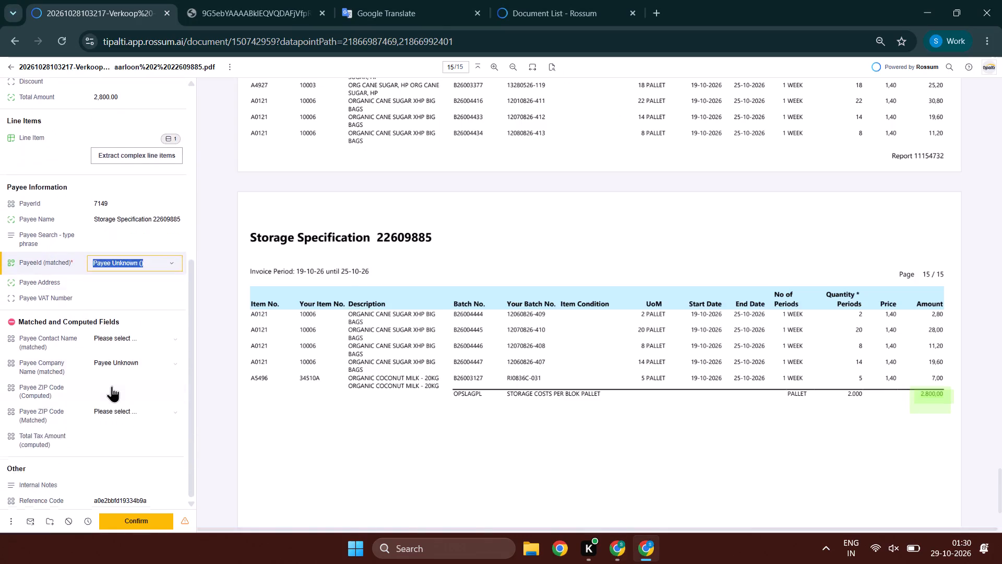
{"action": "key", "text": "alt+Tab"}
{"action": "key", "text": "ctrl+v"}
{"action": "key", "text": "Tab"}
Copy the Total Amount 2,800.00 from the Rossum document into the form's Total Amt answer.
{"action": "key", "text": "alt+Tab"}
{"action": "key", "text": "alt+Tab"}
{"action": "scroll", "coordinate": [419, 257], "scroll_direction": "down", "scroll_amount": 6}
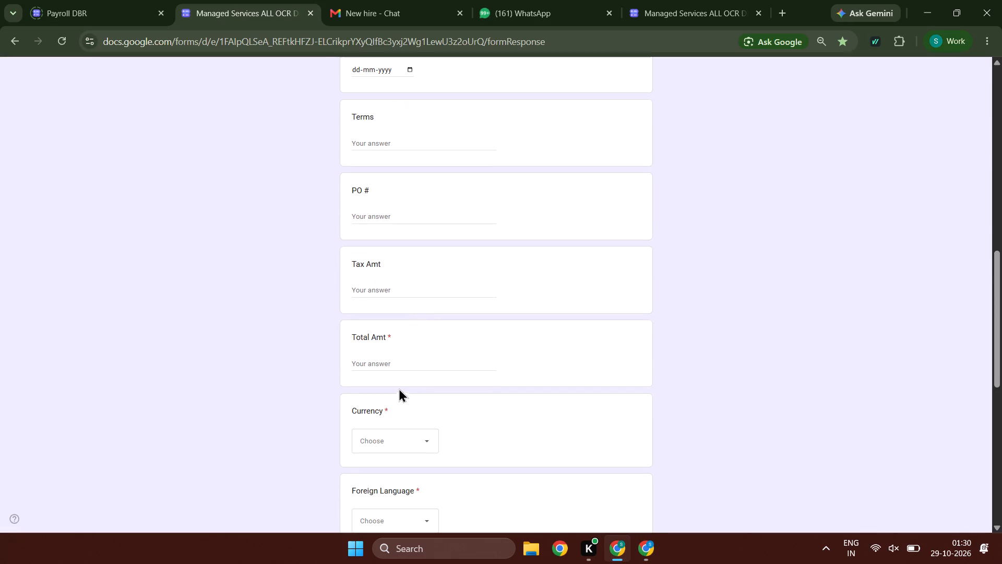
{"action": "left_click", "coordinate": [402, 363]}
{"action": "key", "text": "alt+Tab"}
{"action": "scroll", "coordinate": [118, 231], "scroll_direction": "up", "scroll_amount": 2}
{"action": "left_click_drag", "start_coordinate": [121, 227], "coordinate": [81, 227]}
{"action": "key", "text": "ctrl+c"}
{"action": "key", "text": "ctrl+c"}
{"action": "key", "text": "alt+Tab"}
{"action": "key", "text": "ctrl+v"}
{"action": "key", "text": "Tab"}
Set the form's Currency to GBP, and both Foreign Language and Quality Analyst to NA.
{"action": "key", "text": "alt+Tab"}
{"action": "scroll", "coordinate": [71, 266], "scroll_direction": "up", "scroll_amount": 2}
{"action": "key", "text": "alt+Tab"}
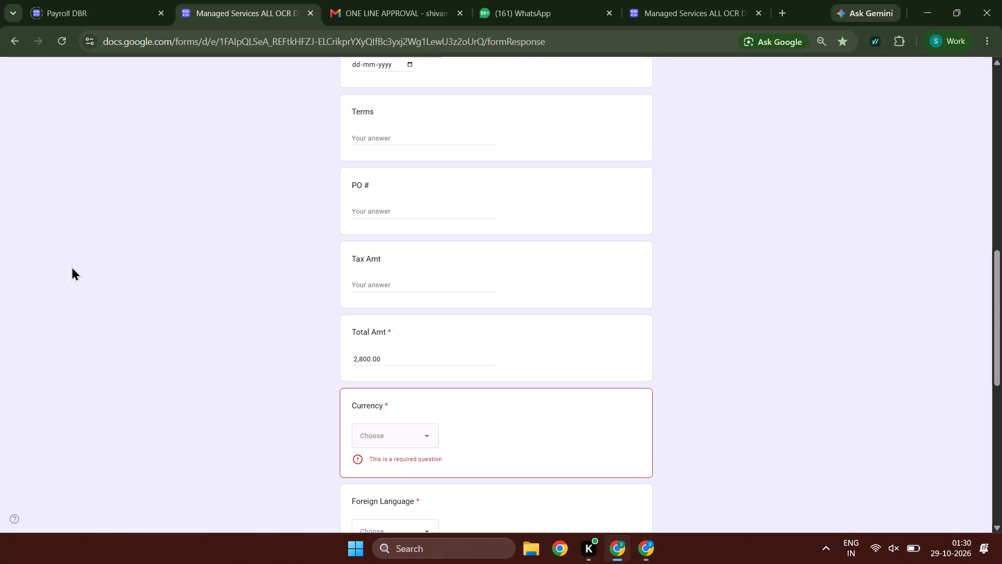
{"action": "type", "text": "gb"}
{"action": "key", "text": "Tab"}
{"action": "type", "text": "nn"}
{"action": "key", "text": "Tab"}
{"action": "type", "text": "nnn"}
{"action": "key", "text": "Tab"}
Enter 1 for Invoice Pages, answer Multiple Payees with the option starting with N, and submit the form.
{"action": "key", "text": "1"}
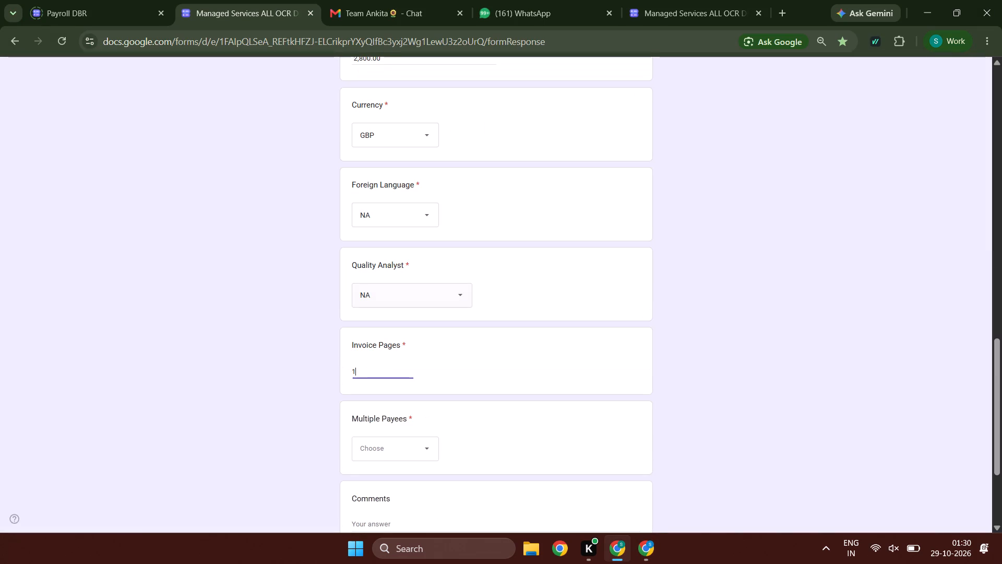
{"action": "key", "text": "Tab"}
{"action": "key", "text": "n"}
{"action": "key", "text": "Tab"}
{"action": "key", "text": "Tab"}
{"action": "key", "text": "space"}
{"action": "key", "text": "Tab"}
{"action": "key", "text": "Tab"}
{"action": "key", "text": "space"}
Return to the Storage Specification 22609885 document in Rossum and open its line items.
{"action": "key", "text": "alt+Tab"}
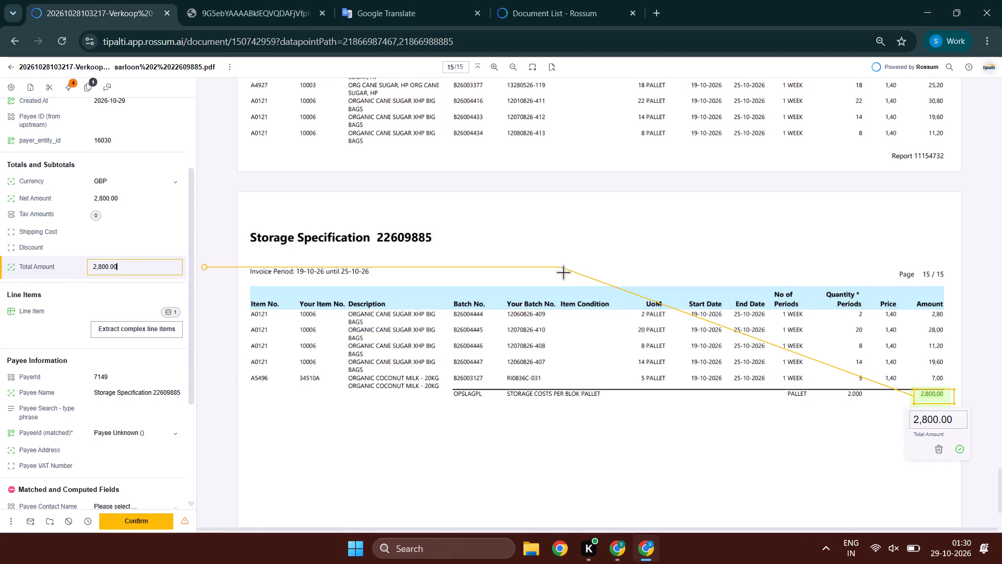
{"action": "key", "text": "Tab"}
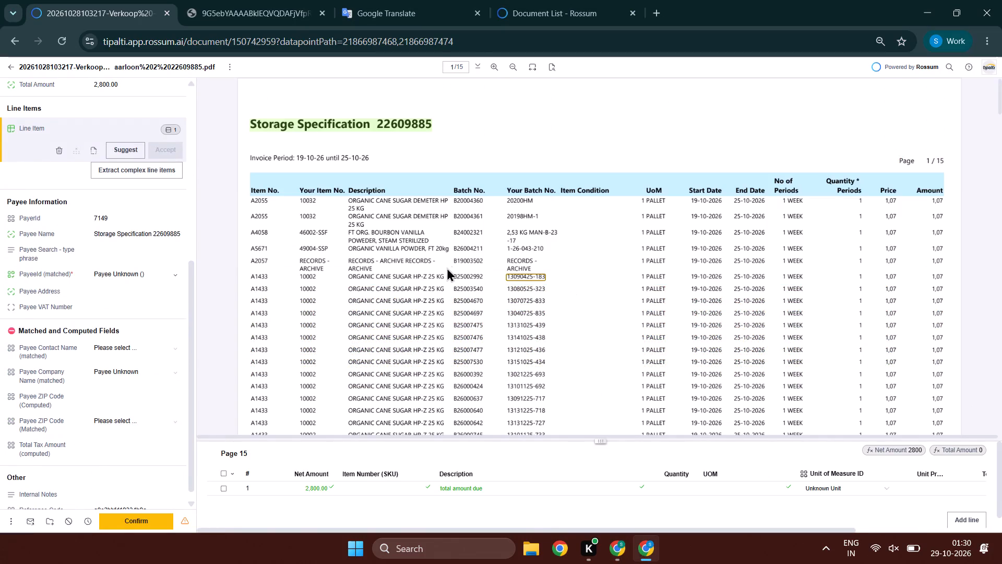
Confirm the Storage Specification 22609885 document in Rossum.
{"action": "double_click", "coordinate": [113, 516]}
Switch to the Managed Services ALL OCR DBR form, start another response and begin filling in its first fields.
{"action": "key", "text": "alt+Tab"}
{"action": "double_click", "coordinate": [403, 134]}
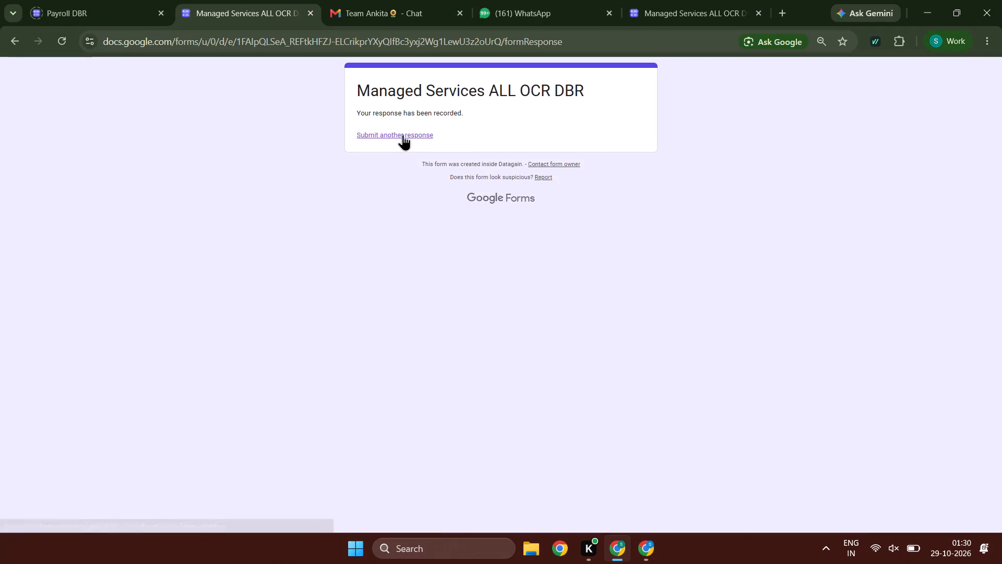